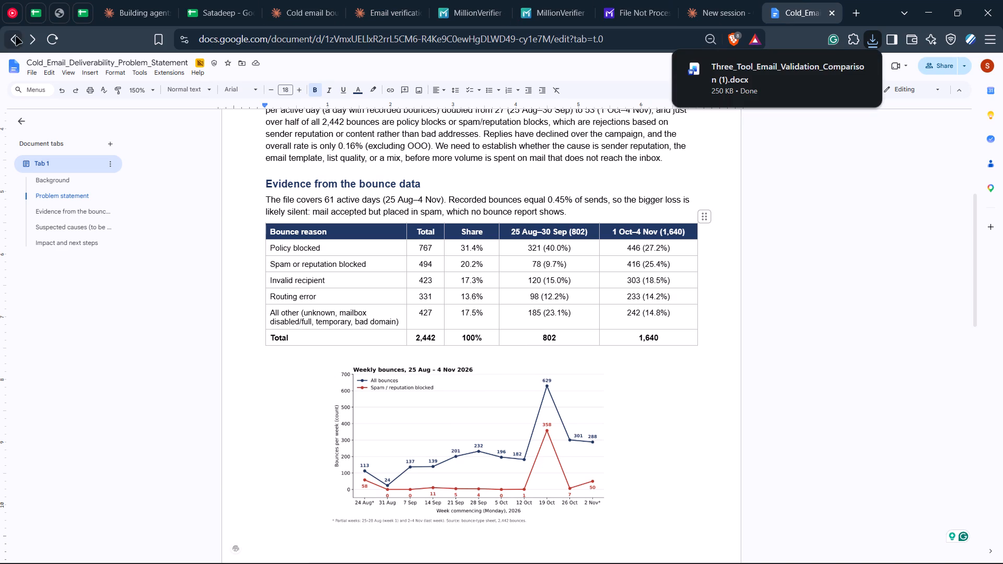
{"action": "left_click", "coordinate": [36, 74]}
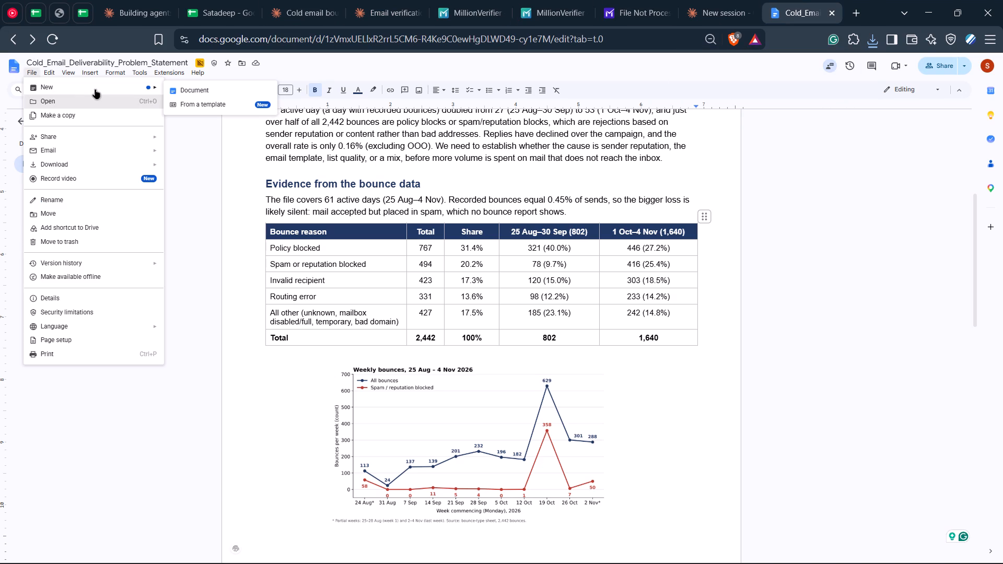
{"action": "left_click", "coordinate": [96, 89]}
{"action": "left_click", "coordinate": [208, 88]}
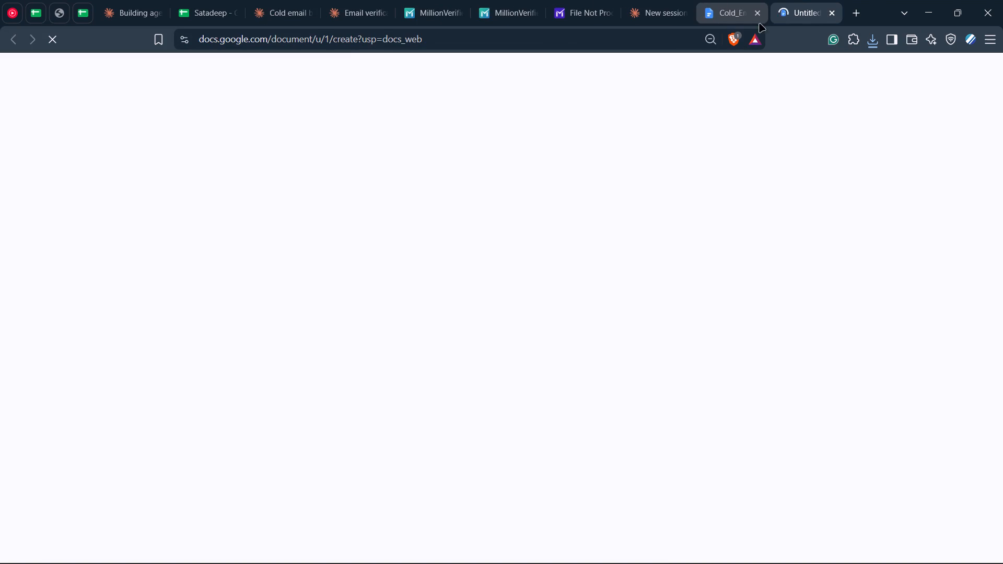
Upload Three_Tool_Email_Validation_Comparison (1).docx from the 03 - Work - Frugal Testing folder and open it in Google Docs.
{"action": "left_click", "coordinate": [34, 73]}
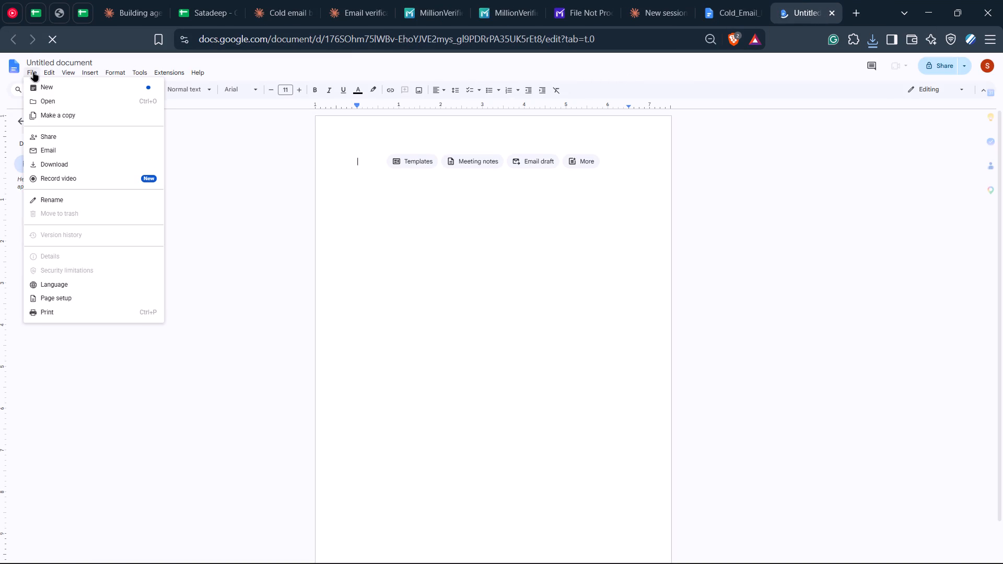
{"action": "left_click", "coordinate": [90, 101]}
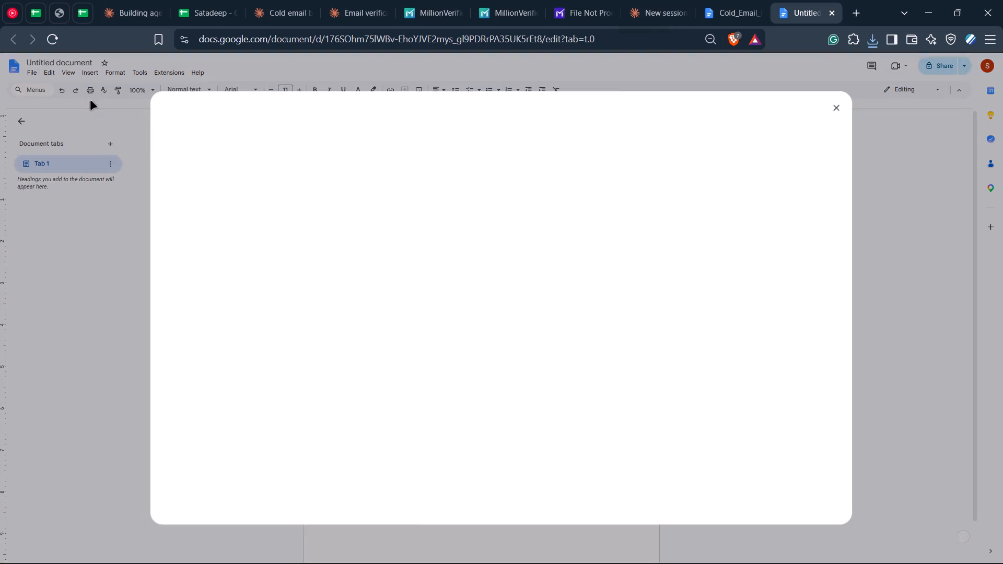
{"action": "left_click", "coordinate": [391, 134]}
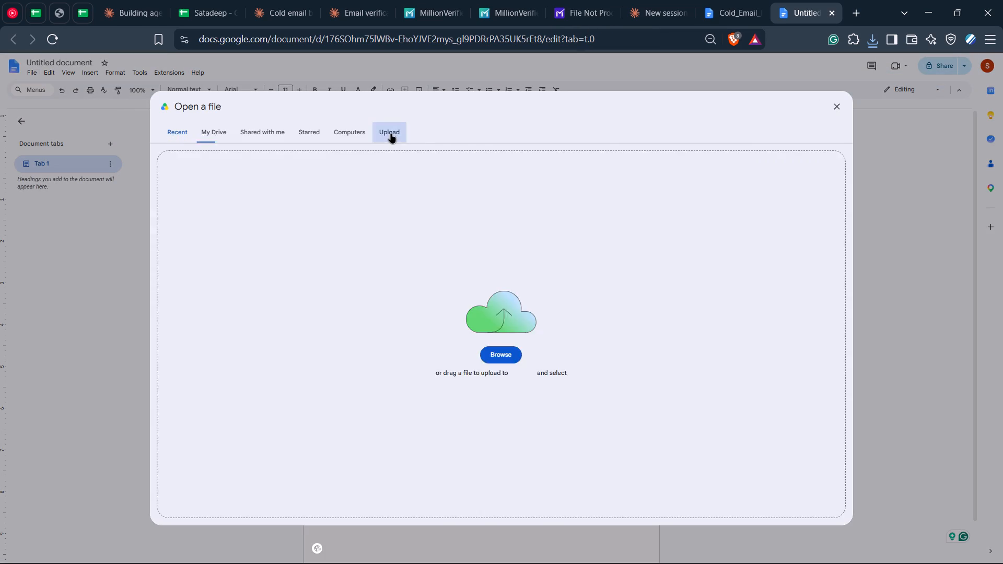
{"action": "left_click", "coordinate": [498, 352]}
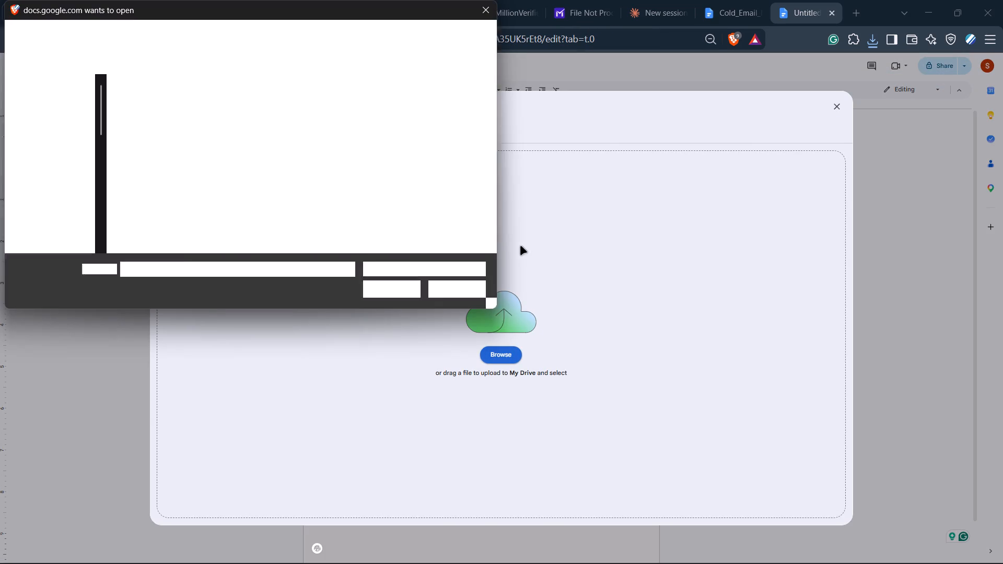
{"action": "left_click", "coordinate": [135, 121]}
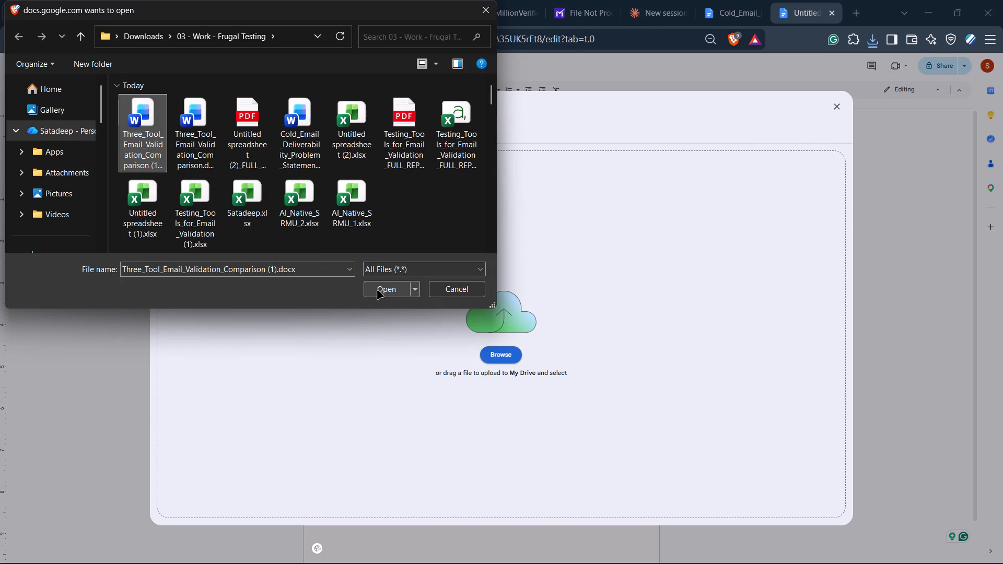
{"action": "left_click", "coordinate": [377, 290]}
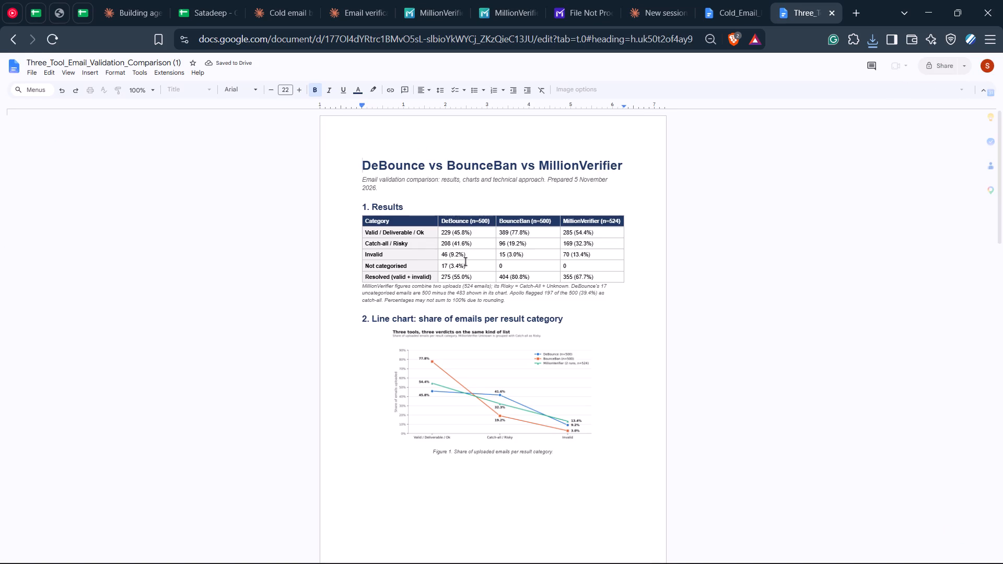
Add a blank line above the document title and another above the "2. Line chart: share of emails per result category" heading.
{"action": "scroll", "coordinate": [502, 369], "scroll_direction": "down", "scroll_amount": 4}
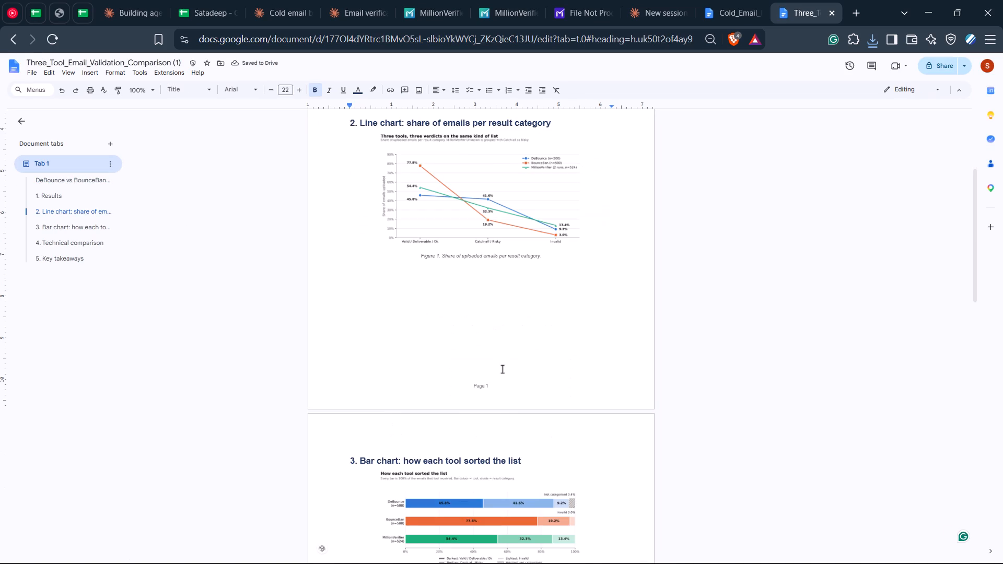
{"action": "scroll", "coordinate": [502, 369], "scroll_direction": "up", "scroll_amount": 8}
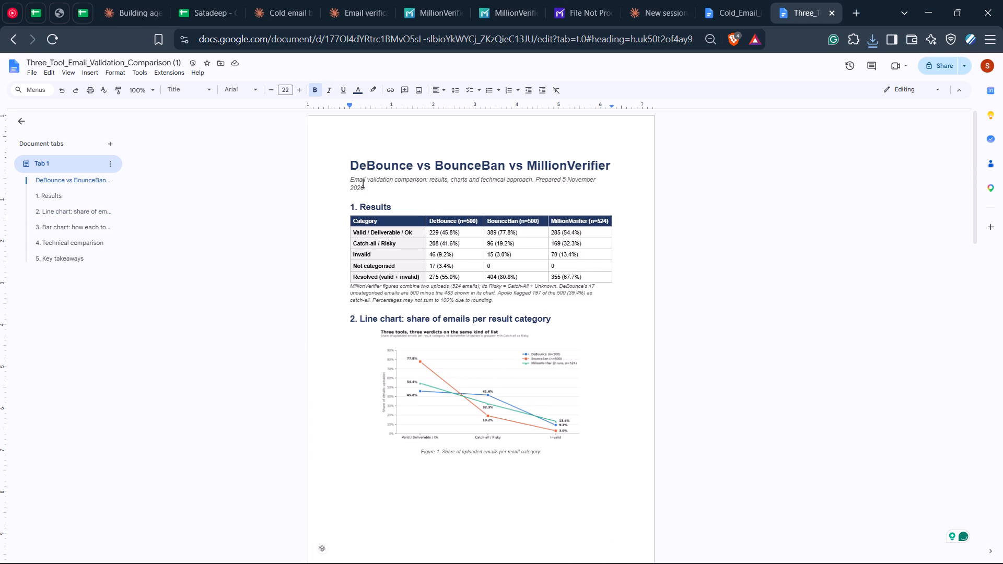
{"action": "key", "text": "Return"}
{"action": "left_click", "coordinate": [384, 206]}
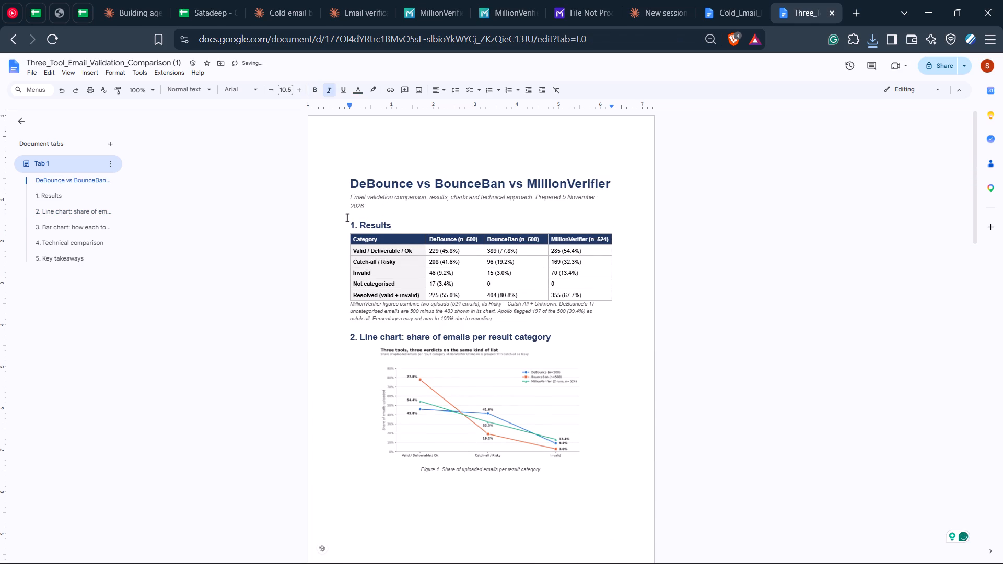
{"action": "scroll", "coordinate": [448, 233], "scroll_direction": "down", "scroll_amount": 1}
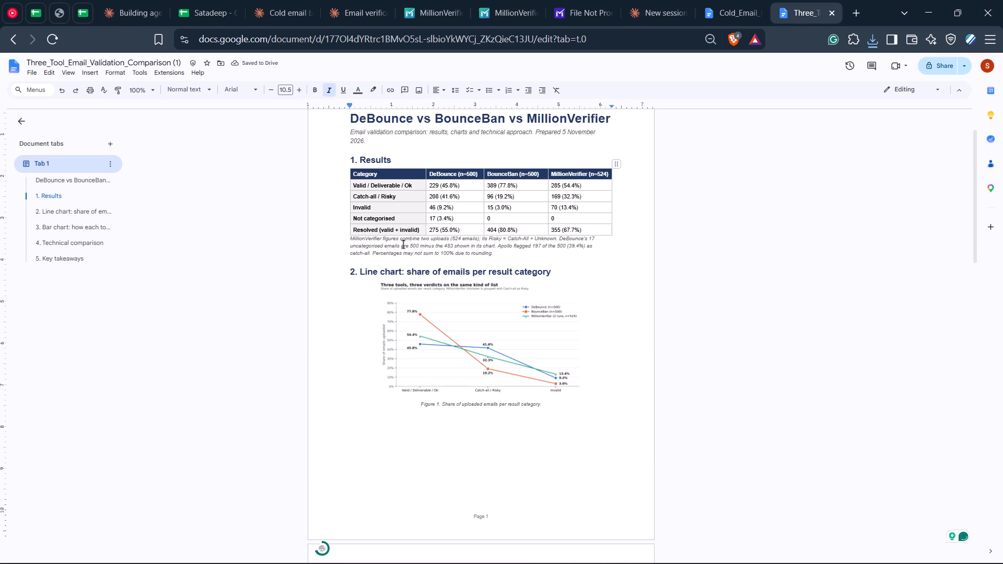
{"action": "left_click", "coordinate": [347, 273]}
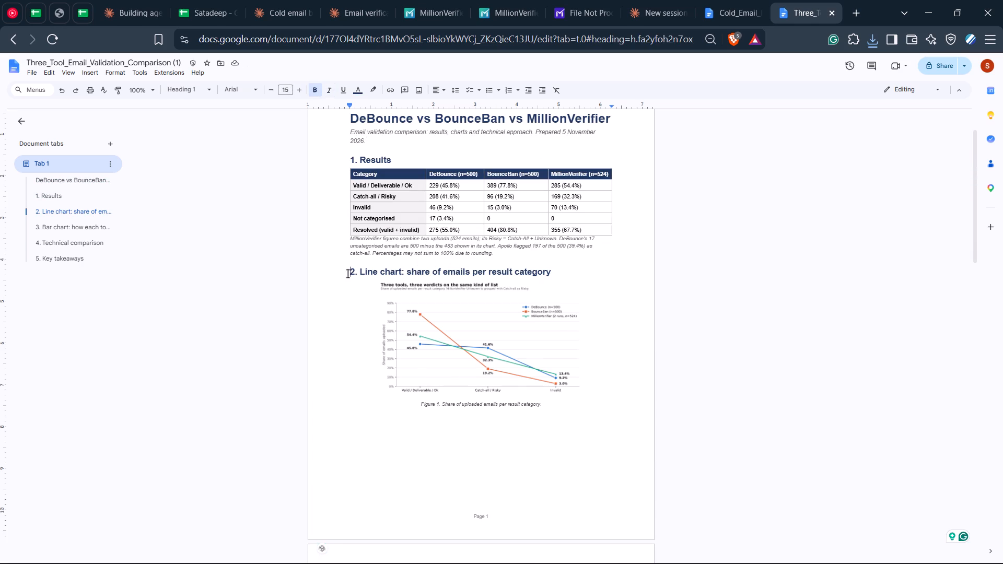
{"action": "key", "text": "Return"}
Enlarge the line chart image in section 2 proportionally until it nearly fills the page's text width.
{"action": "left_click", "coordinate": [453, 333]}
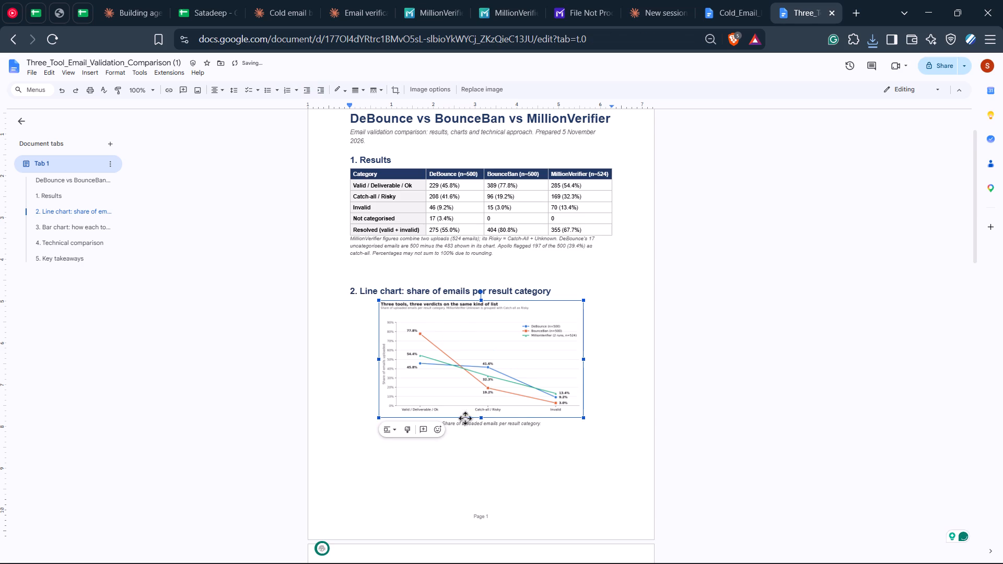
{"action": "left_click_drag", "start_coordinate": [583, 417], "coordinate": [587, 420]}
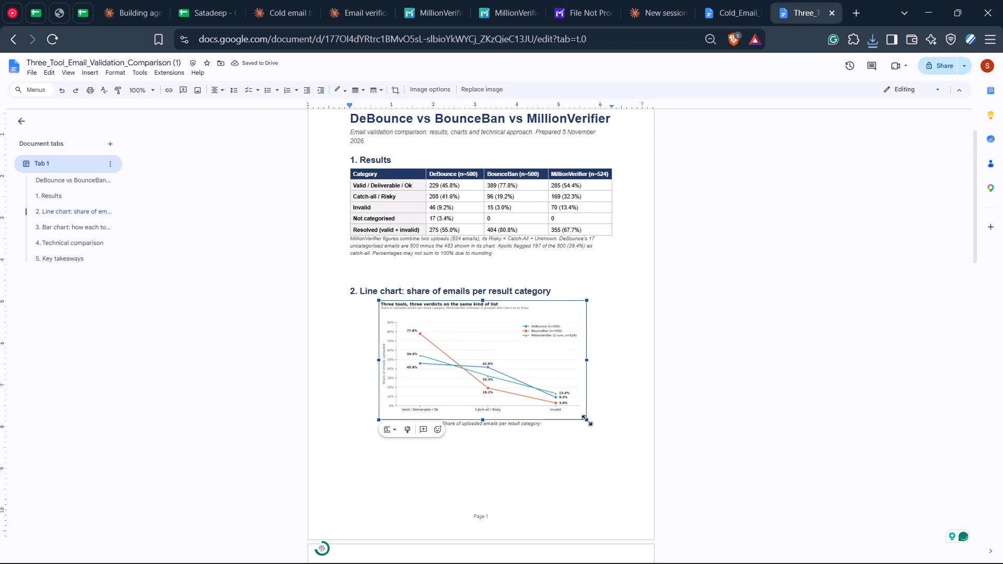
{"action": "left_click_drag", "start_coordinate": [587, 420], "coordinate": [597, 430]}
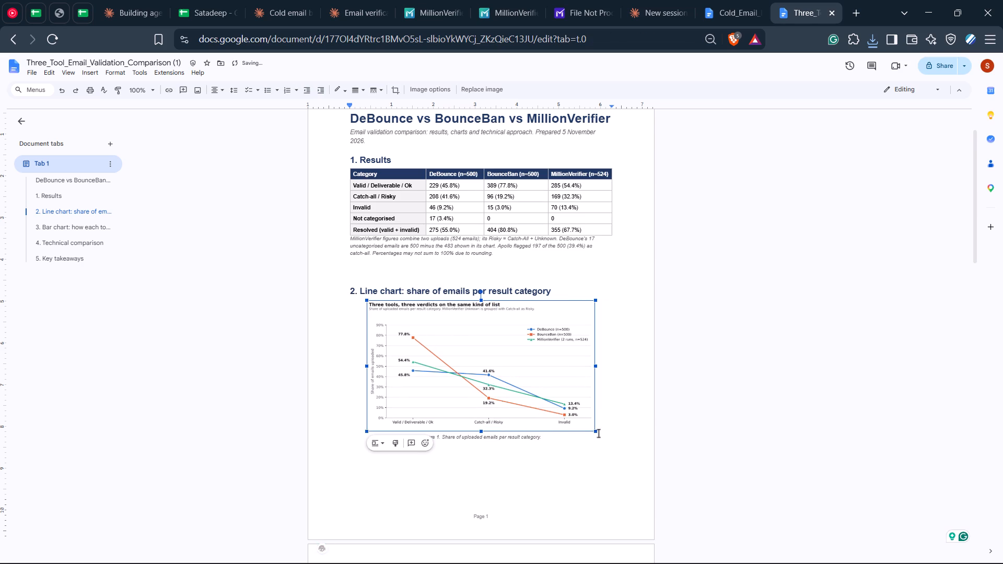
{"action": "left_click_drag", "start_coordinate": [597, 431], "coordinate": [608, 445]}
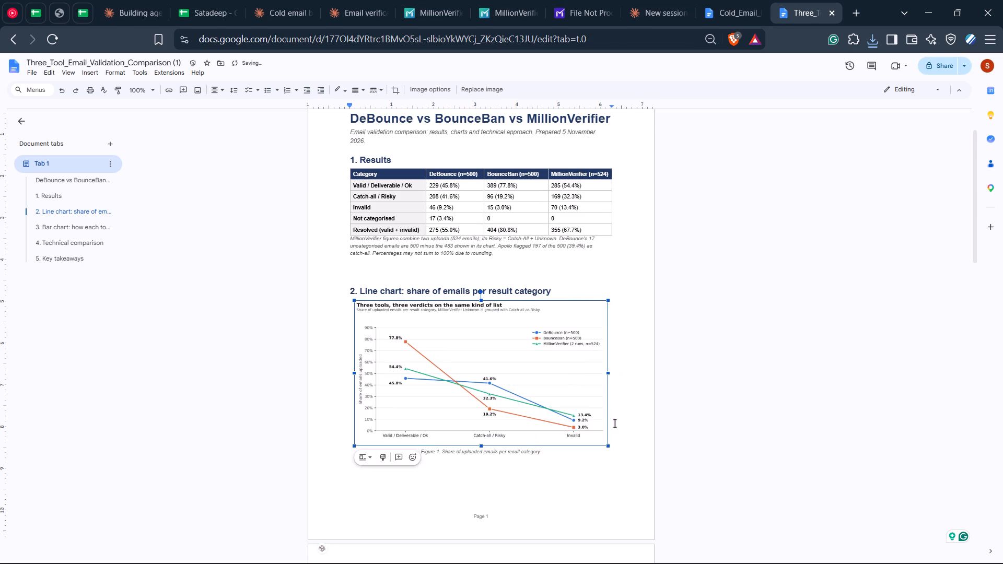
{"action": "left_click", "coordinate": [614, 281]}
Increase the browser's page zoom by one level for the comparison document.
{"action": "scroll", "coordinate": [542, 402], "scroll_direction": "down", "scroll_amount": 2}
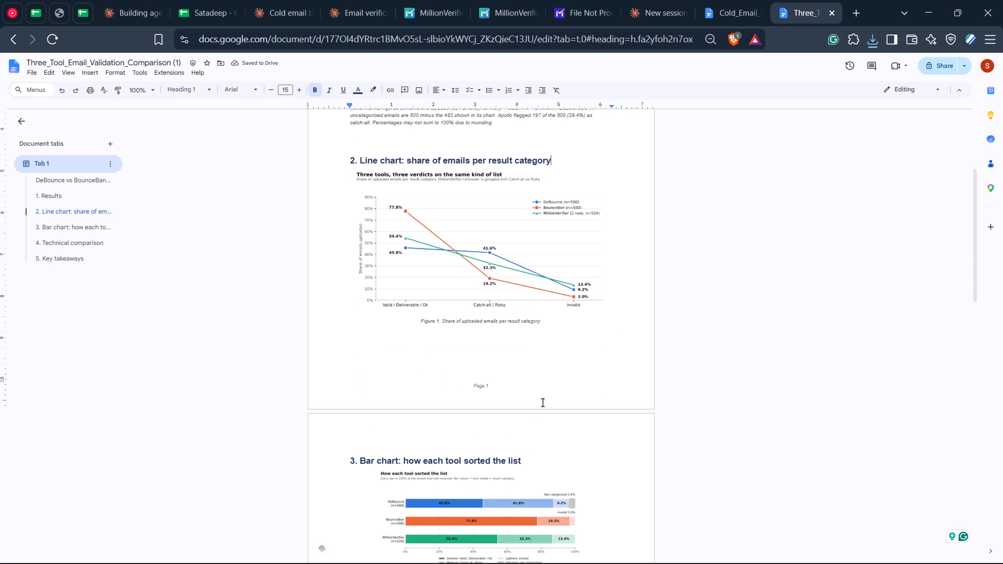
{"action": "left_click", "coordinate": [526, 233]}
{"action": "left_click", "coordinate": [681, 303]}
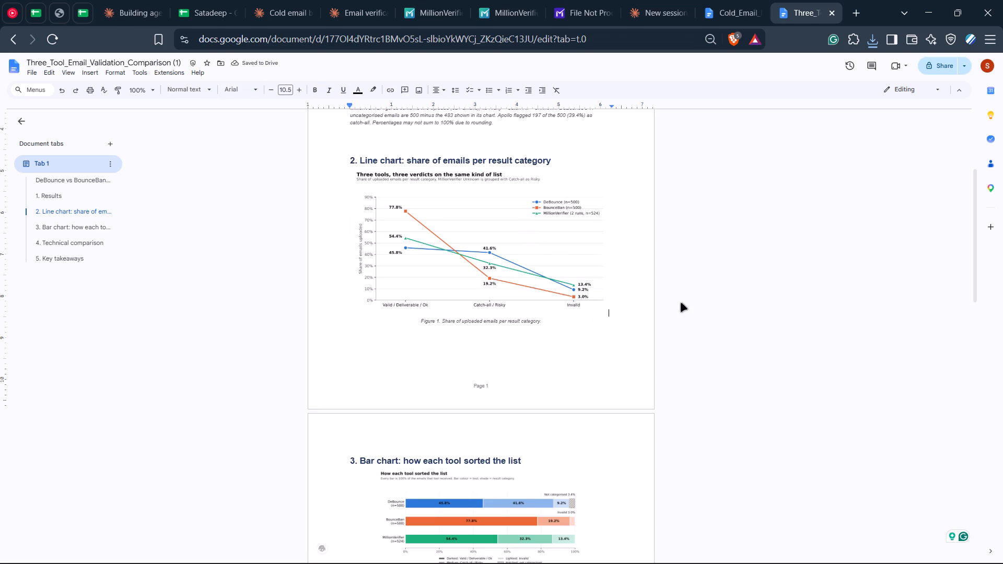
{"action": "left_click", "coordinate": [715, 31]}
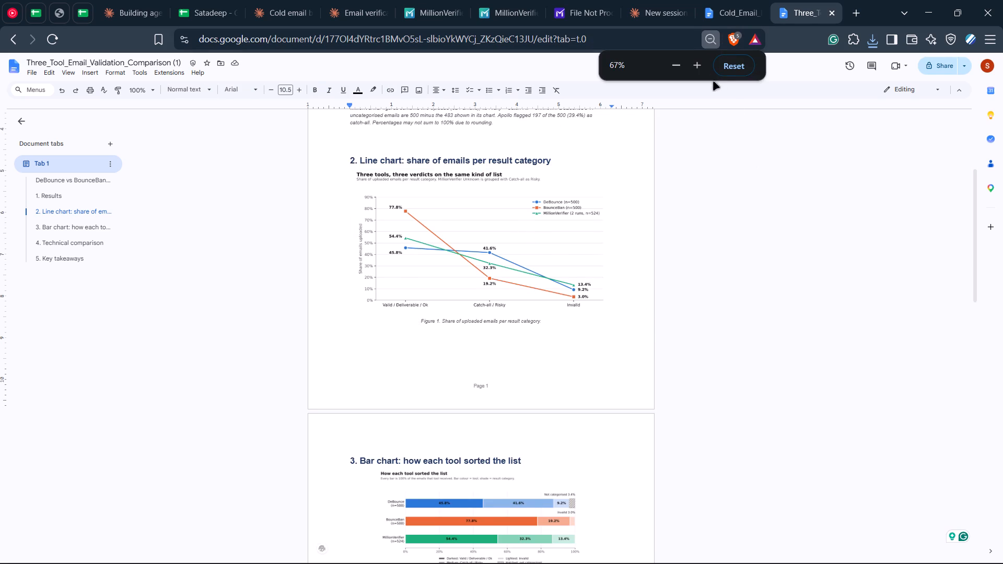
{"action": "left_click", "coordinate": [700, 68]}
{"action": "left_click", "coordinate": [705, 184]}
{"action": "left_click", "coordinate": [650, 163]}
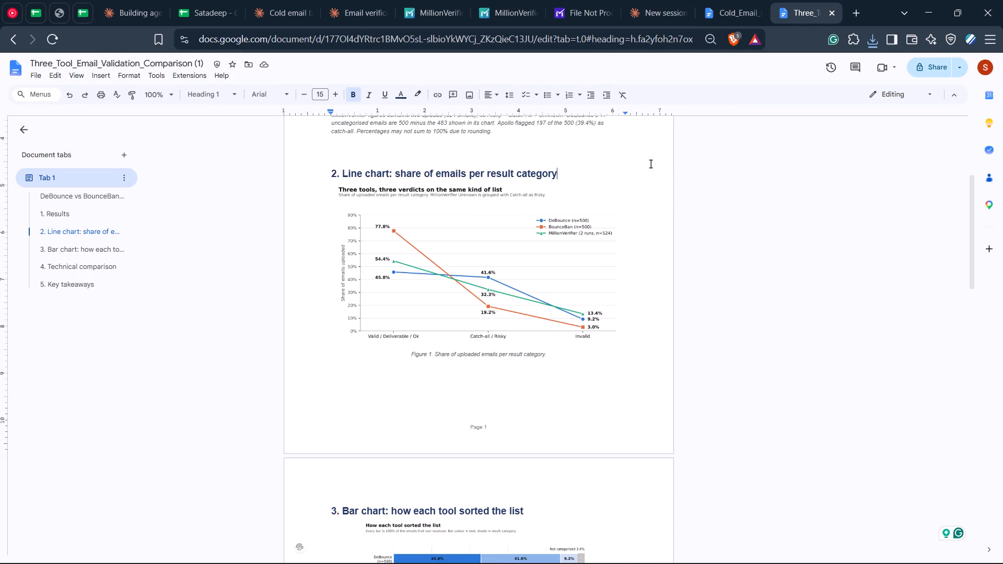
Enlarge the section 2 line chart proportionally from a lower corner until it extends slightly past the text width.
{"action": "scroll", "coordinate": [533, 266], "scroll_direction": "up", "scroll_amount": 1}
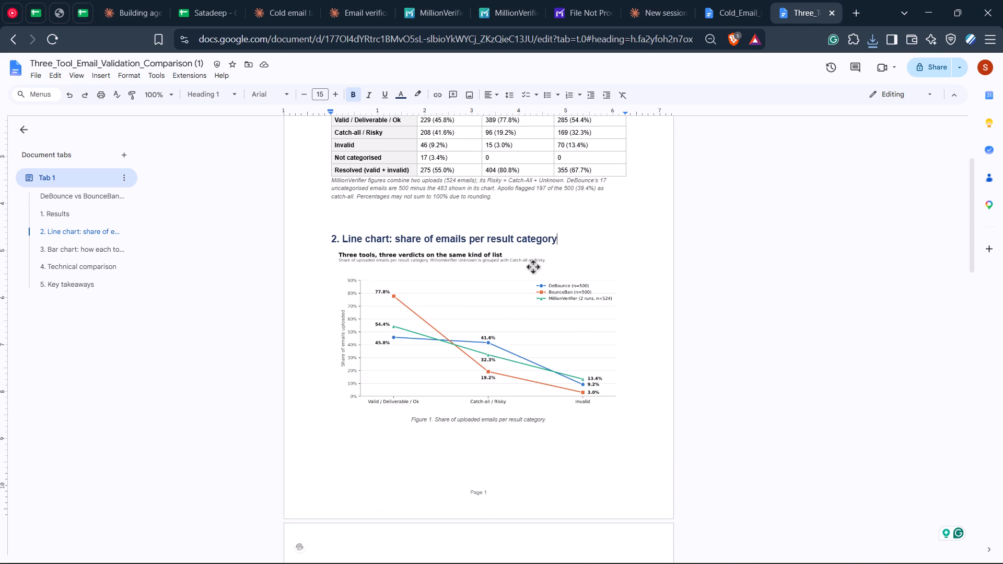
{"action": "left_click", "coordinate": [450, 297]}
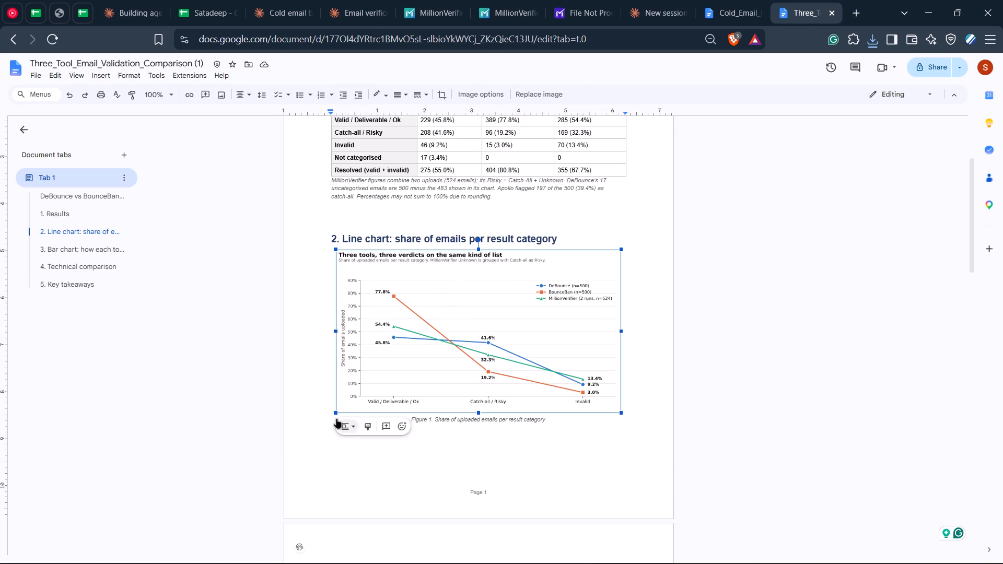
{"action": "left_click_drag", "start_coordinate": [335, 412], "coordinate": [313, 427]}
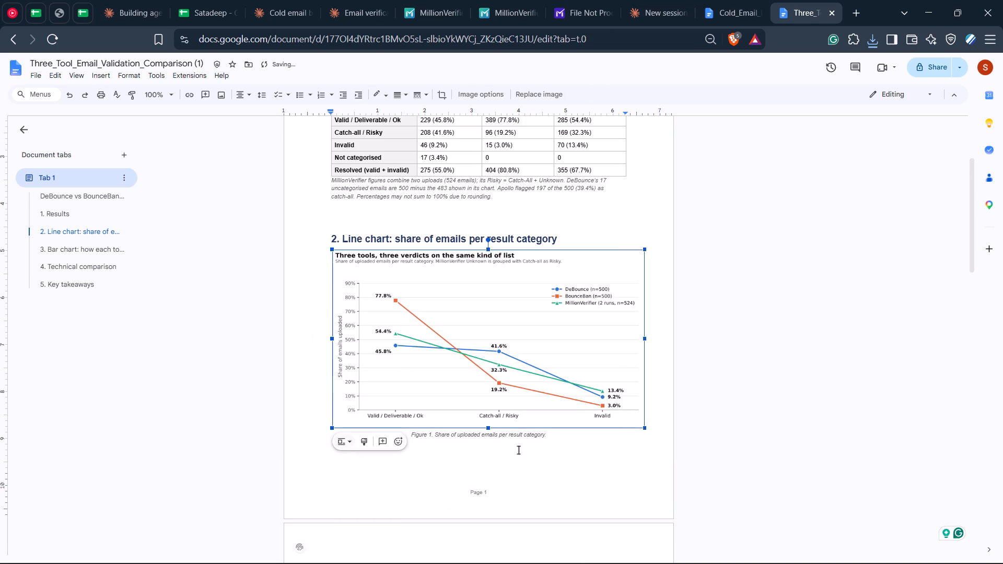
{"action": "left_click", "coordinate": [590, 492]}
Enlarge the section 3 bar chart proportionally until it extends slightly past the text width, like the line chart.
{"action": "scroll", "coordinate": [671, 360], "scroll_direction": "down", "scroll_amount": 7}
{"action": "scroll", "coordinate": [609, 340], "scroll_direction": "down", "scroll_amount": 4}
{"action": "scroll", "coordinate": [608, 341], "scroll_direction": "up", "scroll_amount": 6}
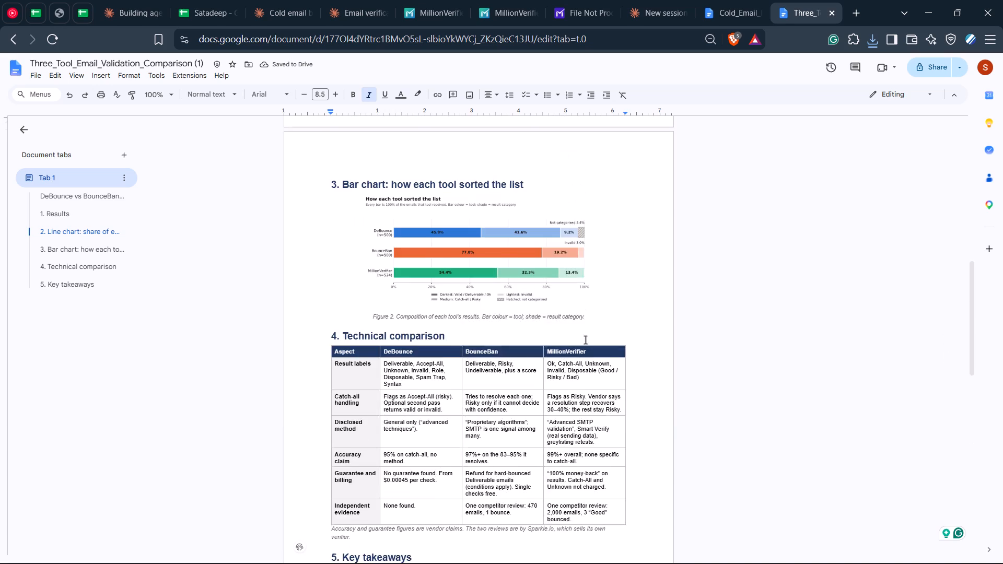
{"action": "left_click", "coordinate": [534, 330]}
{"action": "left_click_drag", "start_coordinate": [595, 376], "coordinate": [627, 403]}
{"action": "left_click_drag", "start_coordinate": [621, 402], "coordinate": [636, 416]}
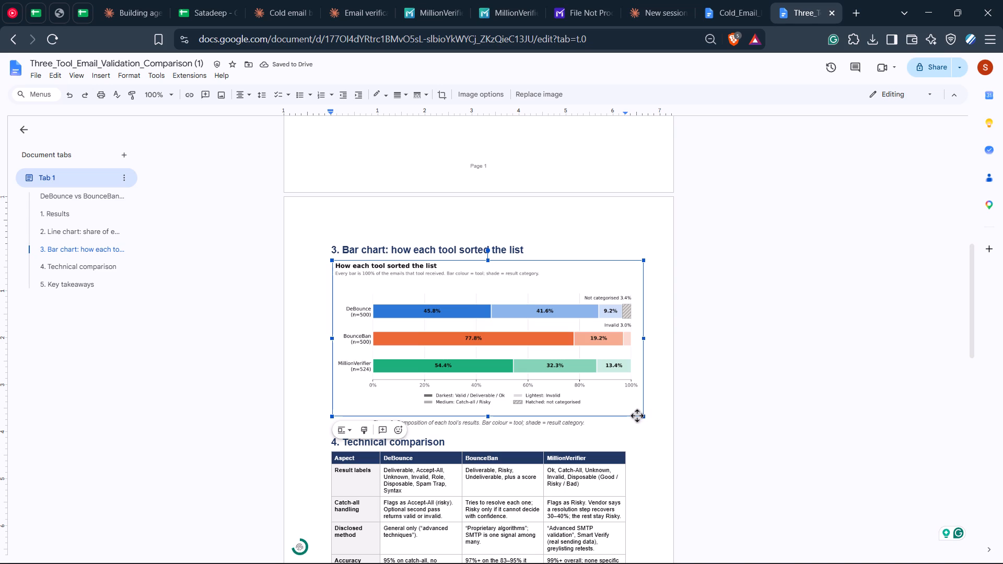
{"action": "left_click", "coordinate": [601, 221]}
Add a blank line above the "5. Key takeaways" heading.
{"action": "scroll", "coordinate": [594, 276], "scroll_direction": "down", "scroll_amount": 4}
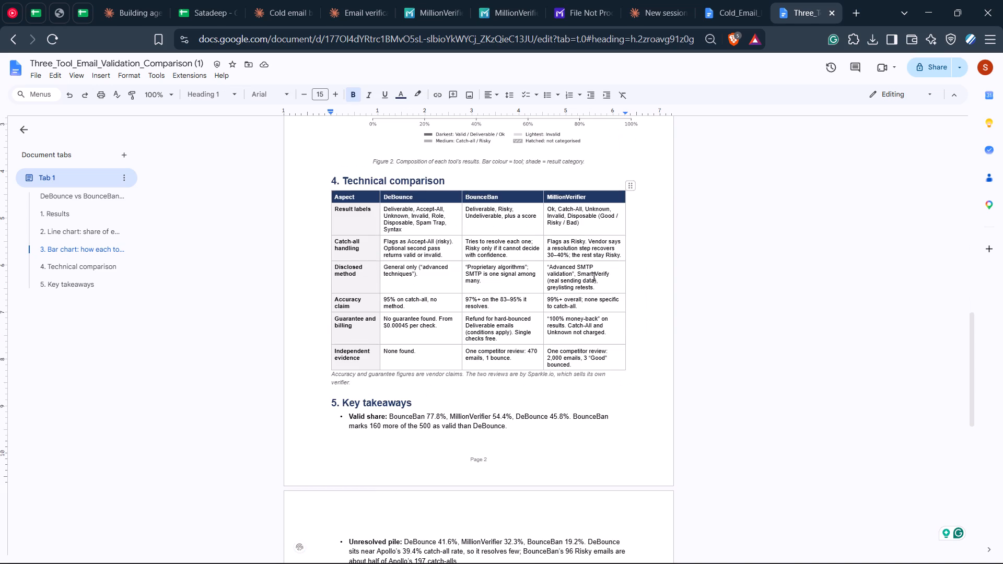
{"action": "left_click", "coordinate": [328, 407]}
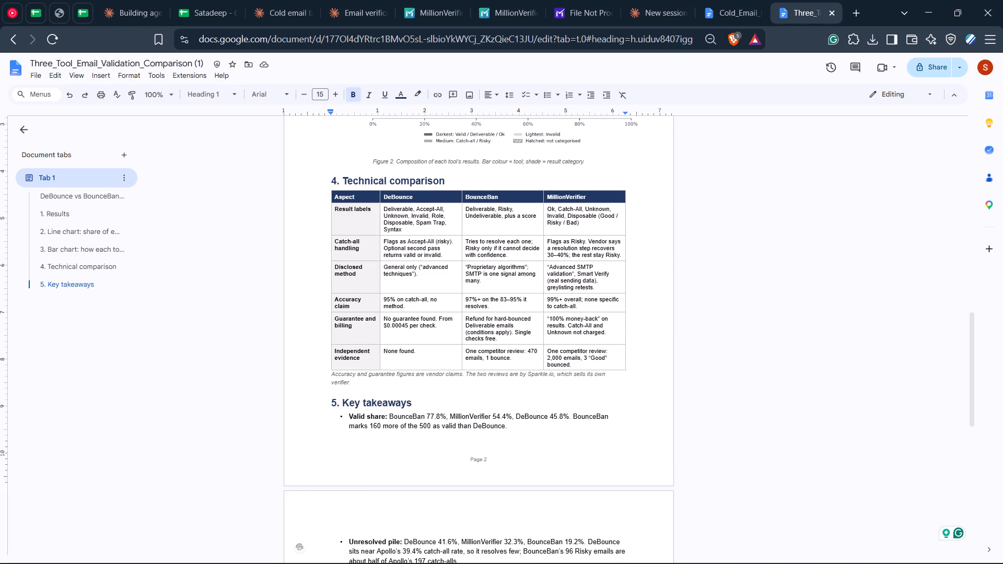
{"action": "key", "text": "Return"}
Add a blank line above the "4. Technical comparison" heading.
{"action": "scroll", "coordinate": [328, 407], "scroll_direction": "up", "scroll_amount": 3}
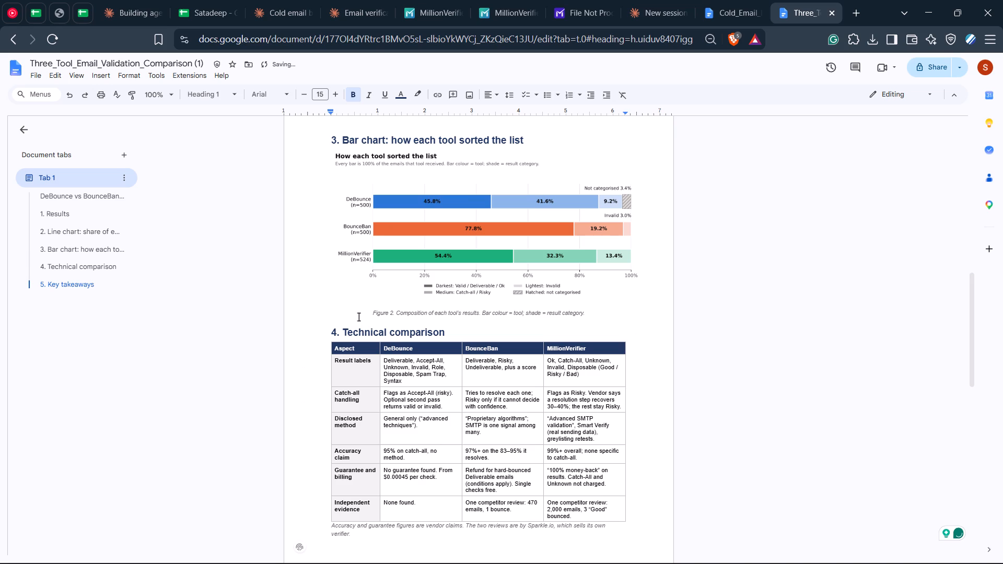
{"action": "left_click", "coordinate": [333, 325]}
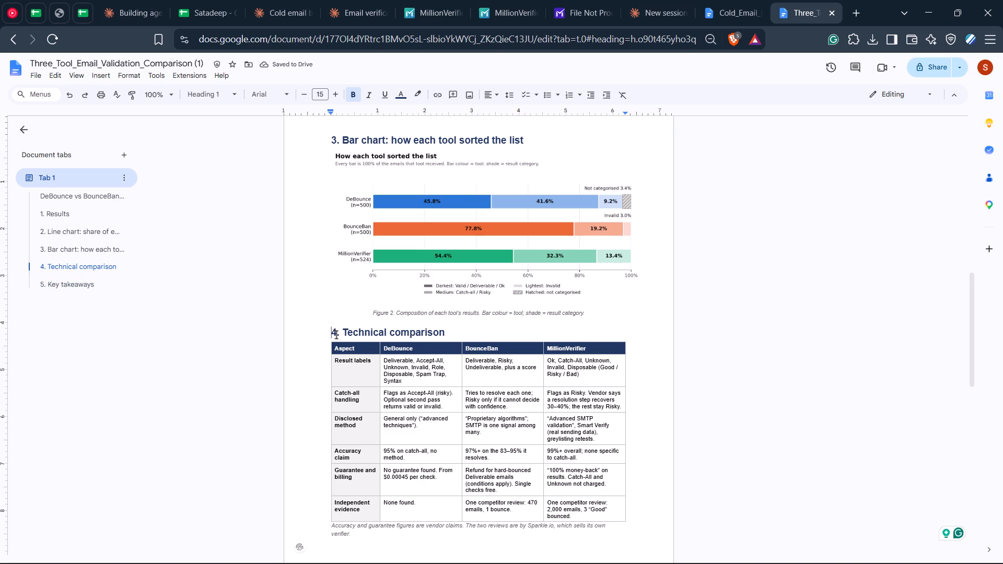
{"action": "key", "text": "Return"}
{"action": "scroll", "coordinate": [336, 334], "scroll_direction": "down", "scroll_amount": 2}
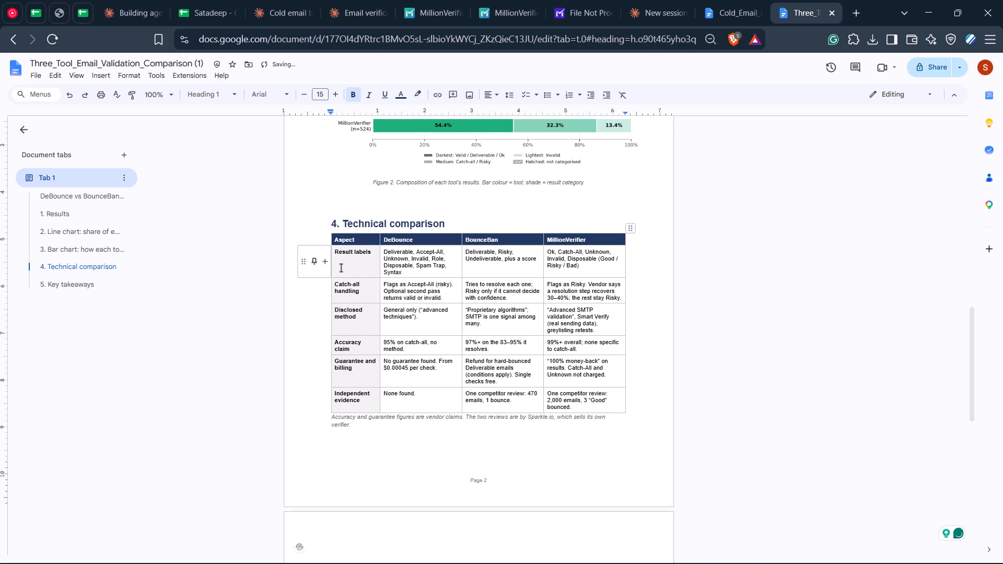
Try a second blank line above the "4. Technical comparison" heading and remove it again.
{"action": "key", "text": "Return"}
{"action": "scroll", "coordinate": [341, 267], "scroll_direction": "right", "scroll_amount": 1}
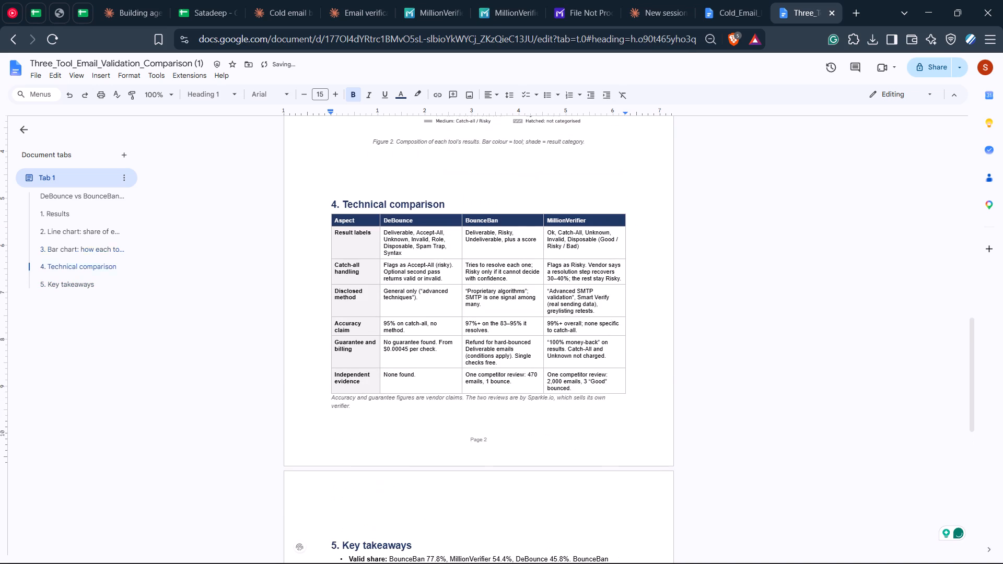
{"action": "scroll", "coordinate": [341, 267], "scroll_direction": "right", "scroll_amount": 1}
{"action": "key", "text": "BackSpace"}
Enlarge the section 3 bar chart slightly further, keeping its proportions.
{"action": "scroll", "coordinate": [341, 267], "scroll_direction": "up", "scroll_amount": 4}
{"action": "scroll", "coordinate": [341, 267], "scroll_direction": "down", "scroll_amount": 1}
{"action": "left_click", "coordinate": [470, 252]}
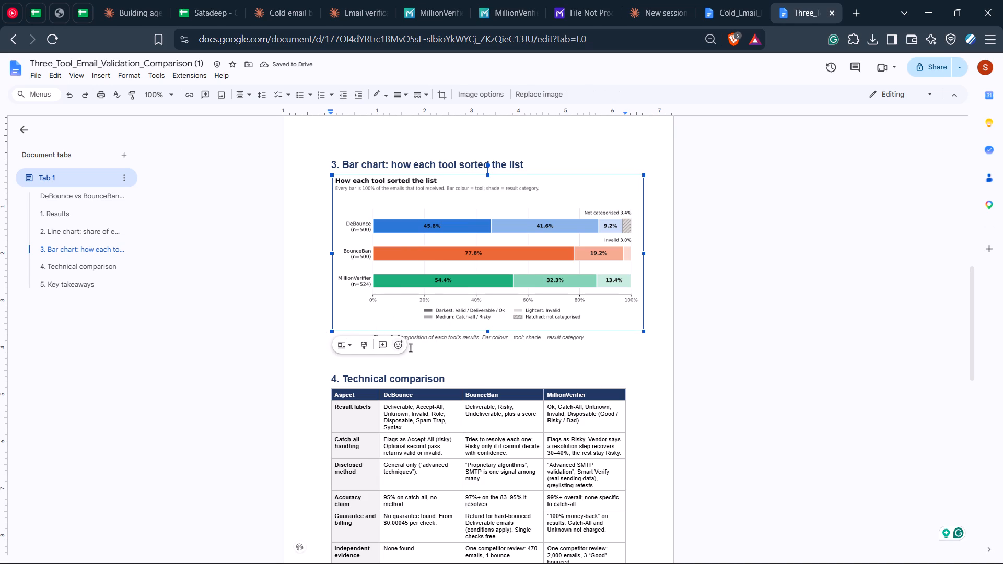
{"action": "left_click", "coordinate": [332, 330]}
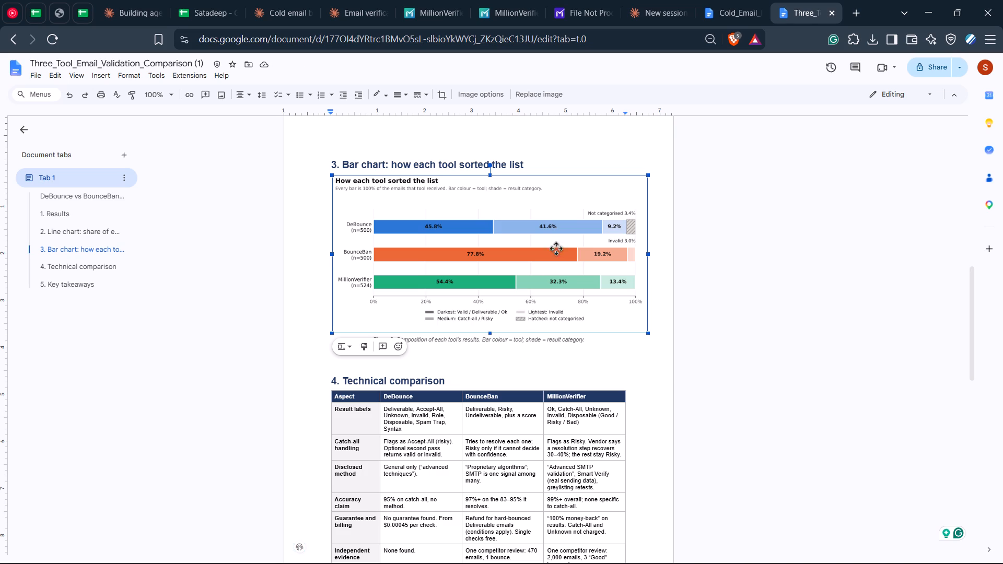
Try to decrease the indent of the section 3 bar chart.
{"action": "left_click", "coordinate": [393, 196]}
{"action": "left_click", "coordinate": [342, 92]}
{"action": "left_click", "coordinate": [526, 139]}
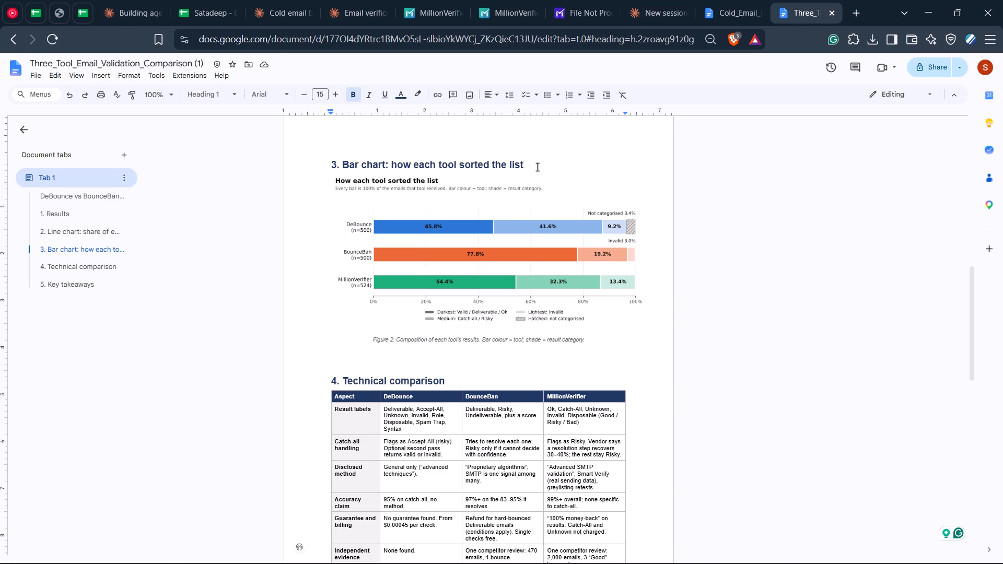
Narrow the section 2 line chart slightly from its right side, keeping its height.
{"action": "scroll", "coordinate": [537, 167], "scroll_direction": "up", "scroll_amount": 7}
{"action": "scroll", "coordinate": [537, 166], "scroll_direction": "down", "scroll_amount": 3}
{"action": "left_click", "coordinate": [527, 185]}
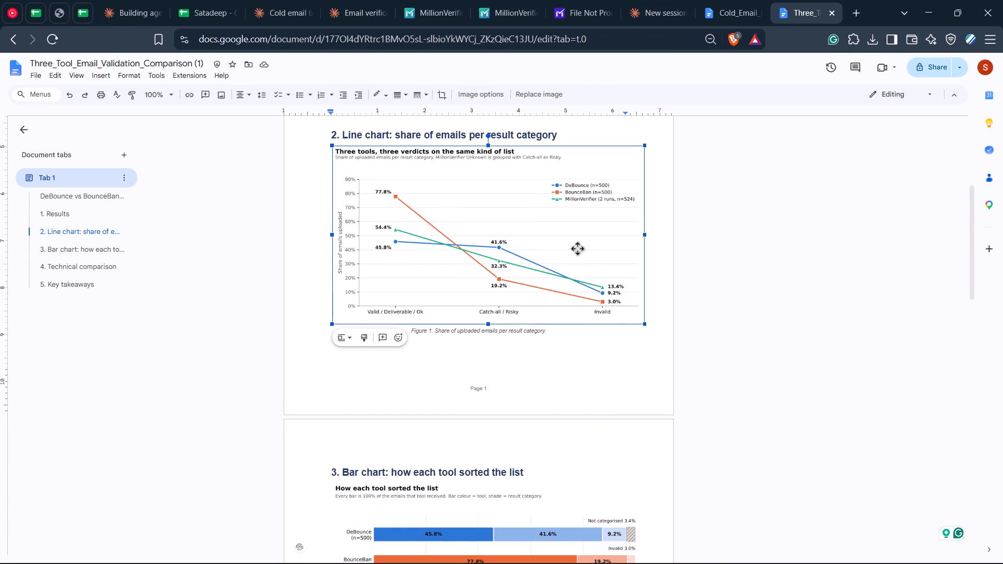
{"action": "left_click_drag", "start_coordinate": [645, 235], "coordinate": [639, 234]}
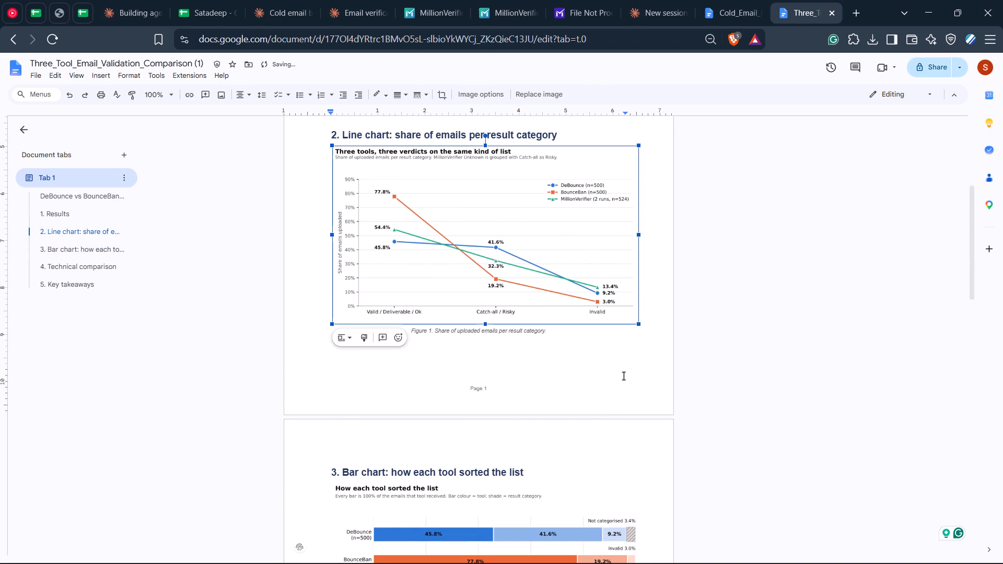
Narrow the section 3 bar chart from its right side to just past the text width, keeping its height.
{"action": "scroll", "coordinate": [634, 430], "scroll_direction": "down", "scroll_amount": 1}
{"action": "left_click", "coordinate": [608, 459]}
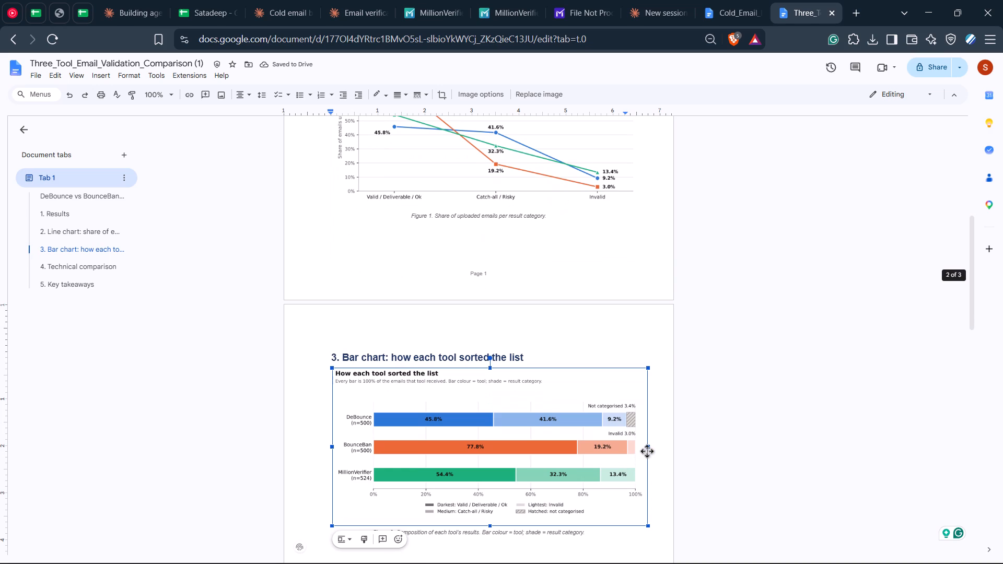
{"action": "left_click_drag", "start_coordinate": [648, 448], "coordinate": [634, 447]}
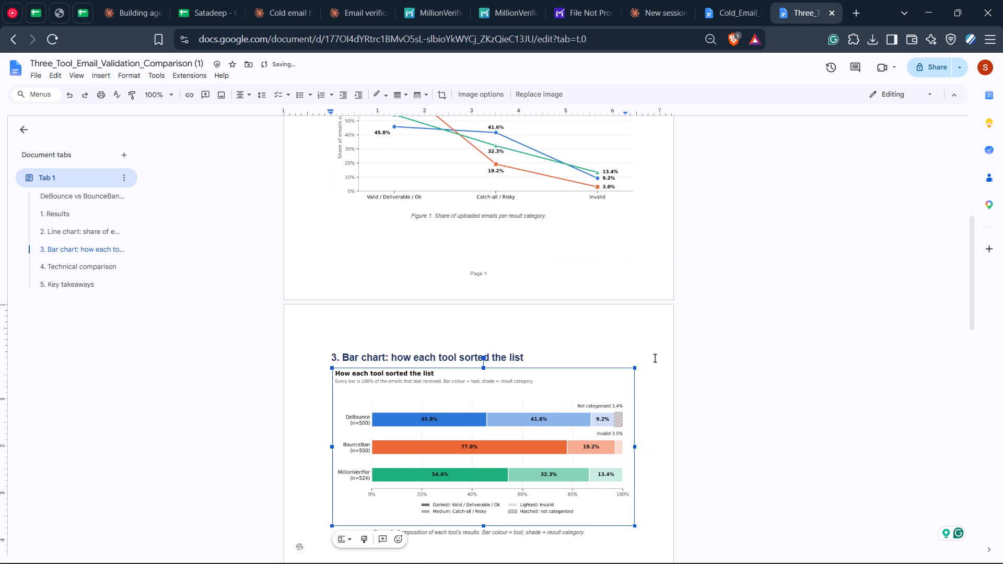
{"action": "left_click", "coordinate": [644, 335]}
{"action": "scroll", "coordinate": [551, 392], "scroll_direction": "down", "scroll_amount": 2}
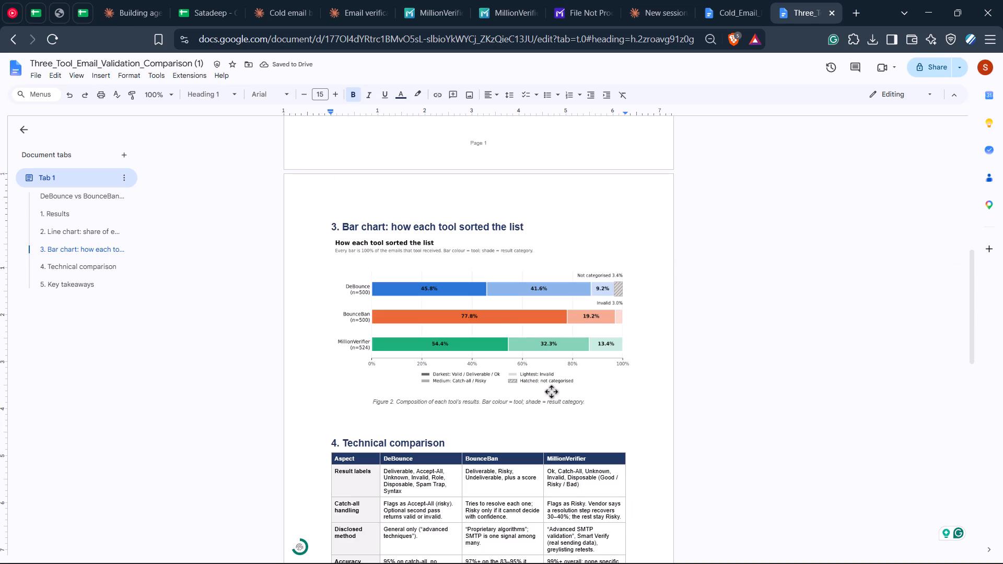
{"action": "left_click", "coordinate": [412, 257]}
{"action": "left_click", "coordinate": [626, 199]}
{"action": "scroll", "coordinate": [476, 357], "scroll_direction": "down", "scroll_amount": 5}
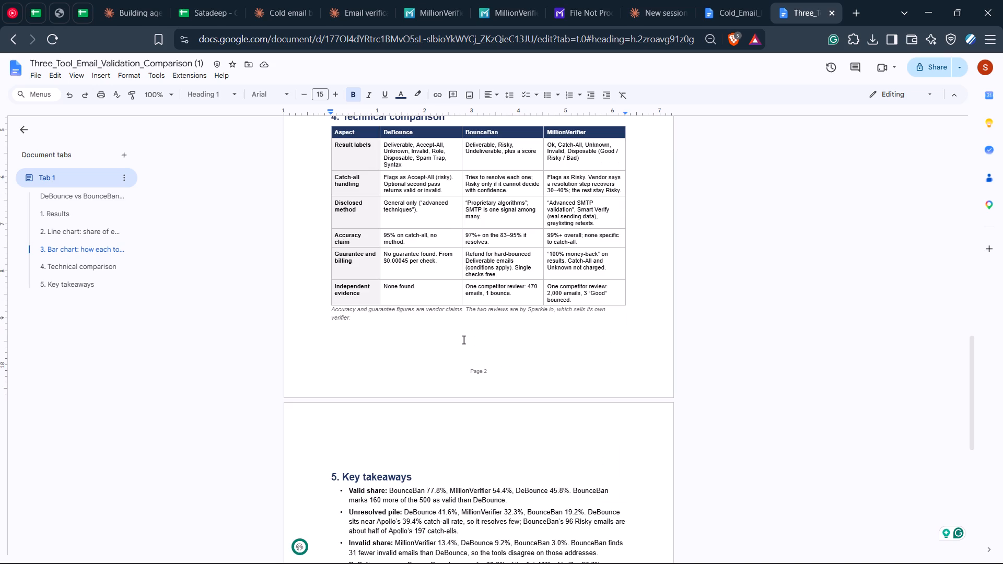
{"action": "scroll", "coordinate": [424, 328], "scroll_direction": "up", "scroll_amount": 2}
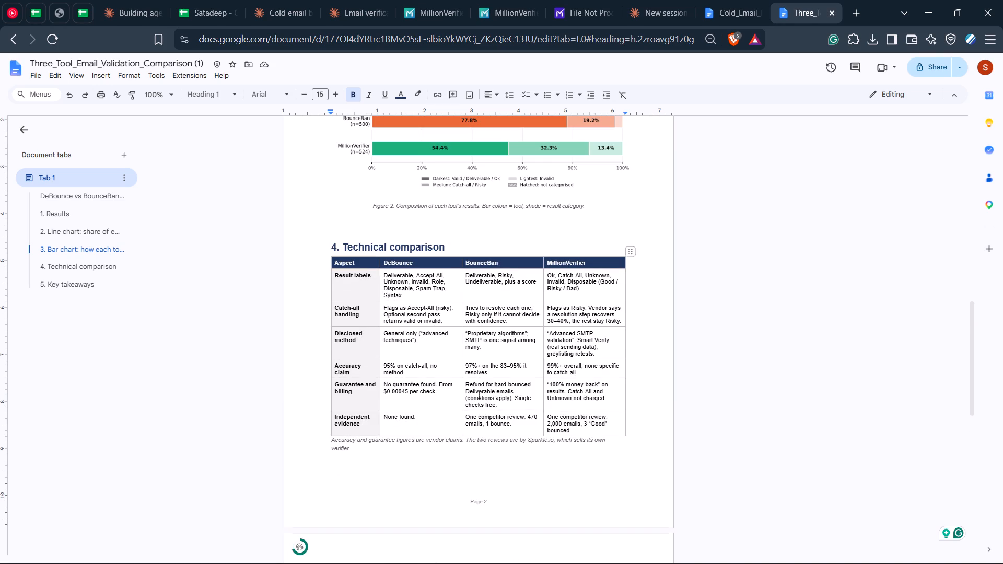
Rename the document as Three_Tool_Email_Validation_Comparison.
{"action": "left_click", "coordinate": [165, 68]}
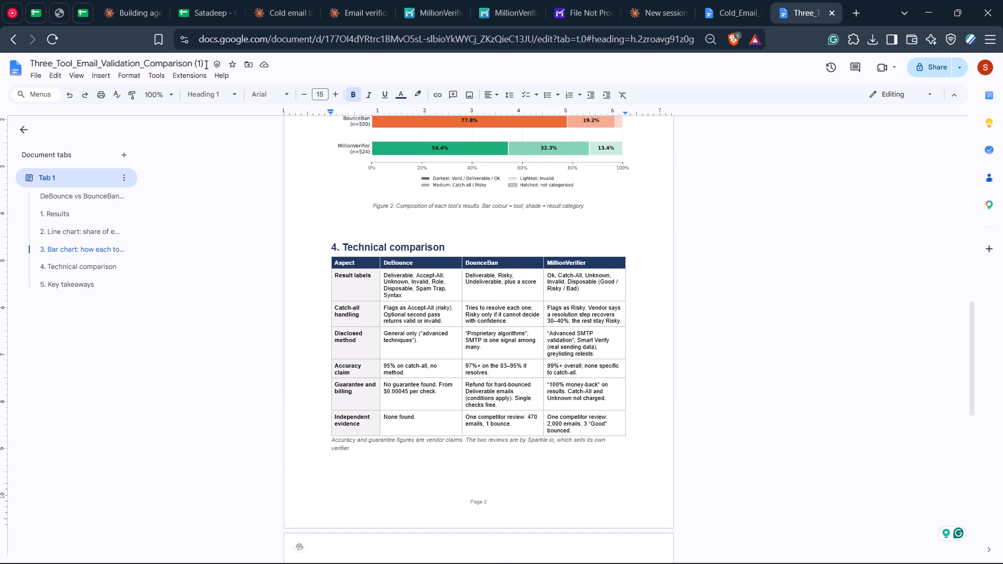
{"action": "left_click", "coordinate": [203, 62]}
{"action": "key", "text": "BackSpace"}
{"action": "key", "text": "BackSpace"}
{"action": "key", "text": "BackSpace"}
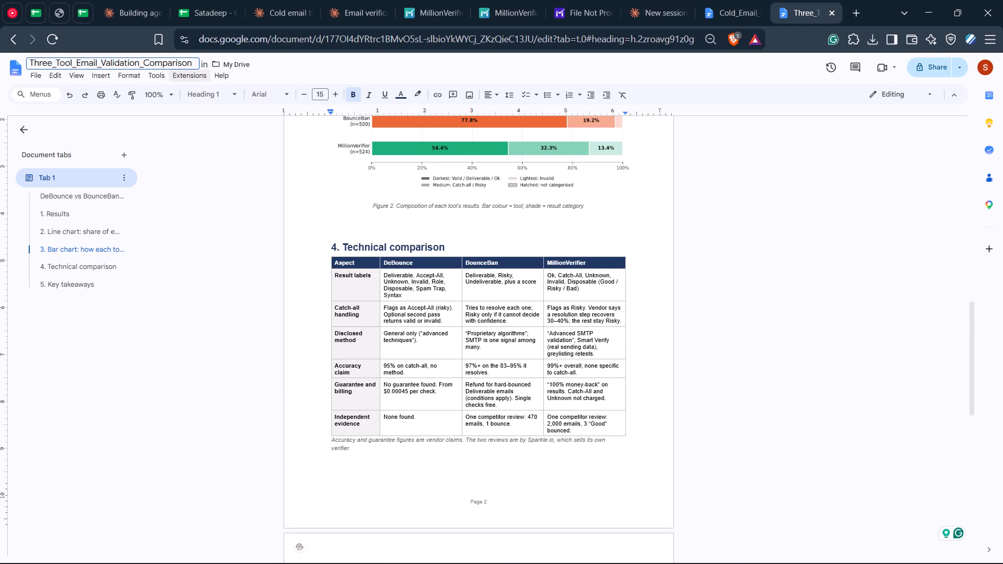
{"action": "key", "text": "BackSpace"}
{"action": "left_click", "coordinate": [317, 214]}
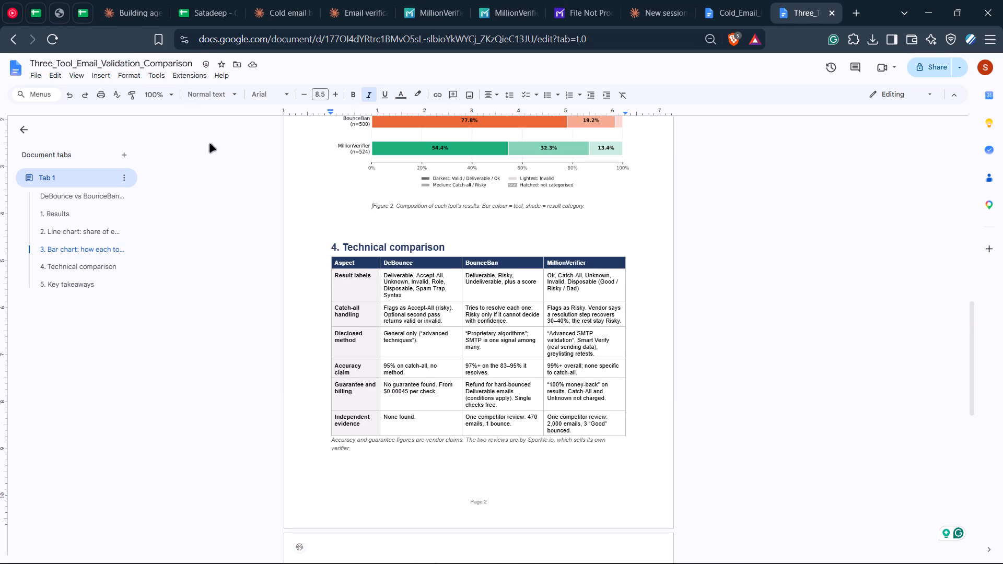
Examine the layout of the section 3 bar chart and the section 4 Technical comparison table.
{"action": "left_click", "coordinate": [76, 64]}
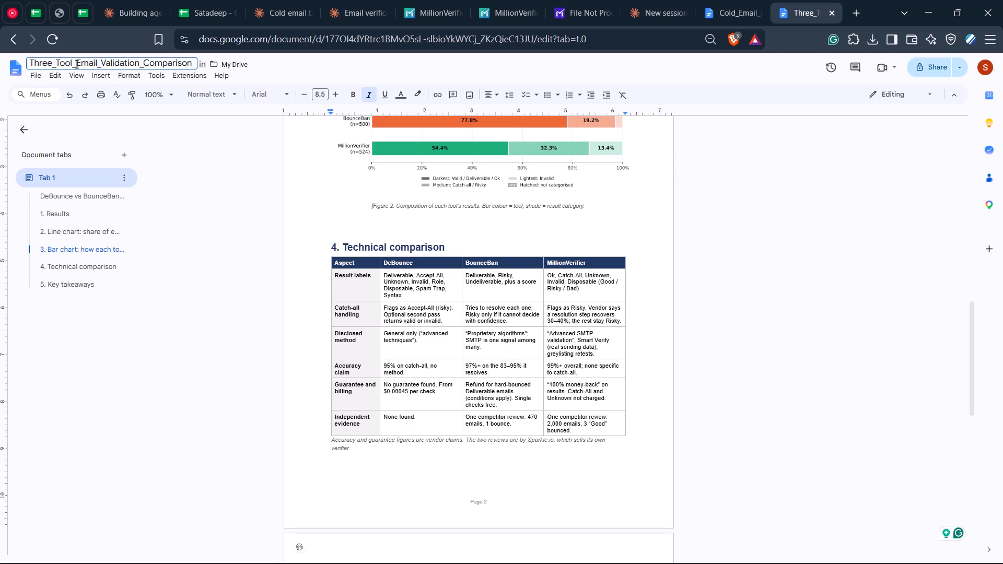
{"action": "scroll", "coordinate": [475, 250], "scroll_direction": "up", "scroll_amount": 1}
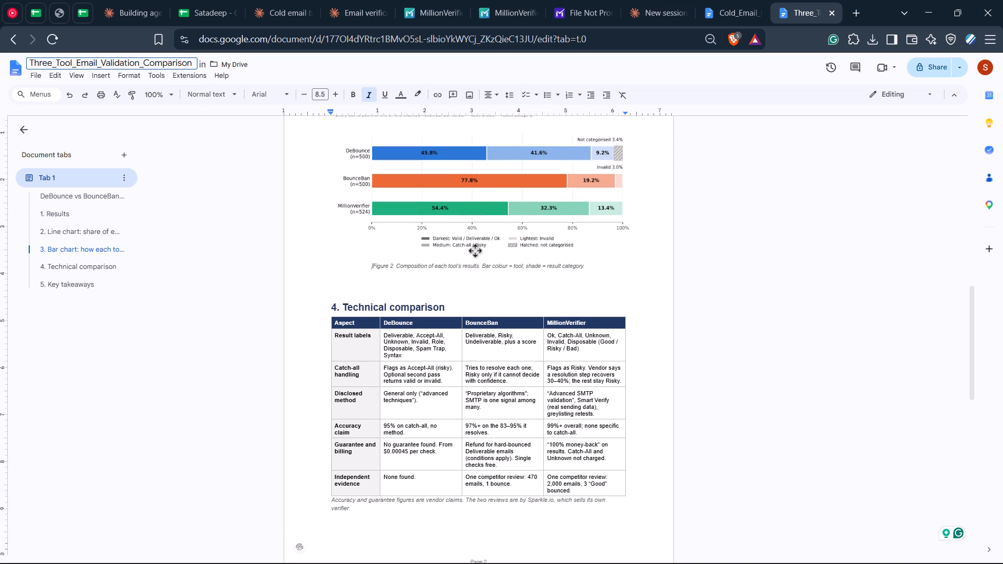
{"action": "scroll", "coordinate": [563, 257], "scroll_direction": "up", "scroll_amount": 1}
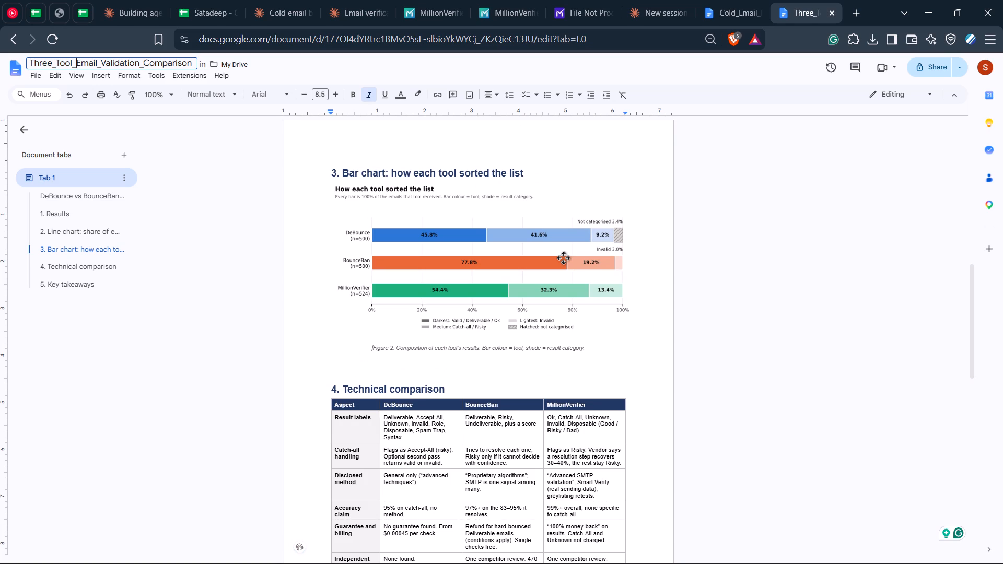
{"action": "left_click", "coordinate": [510, 374]}
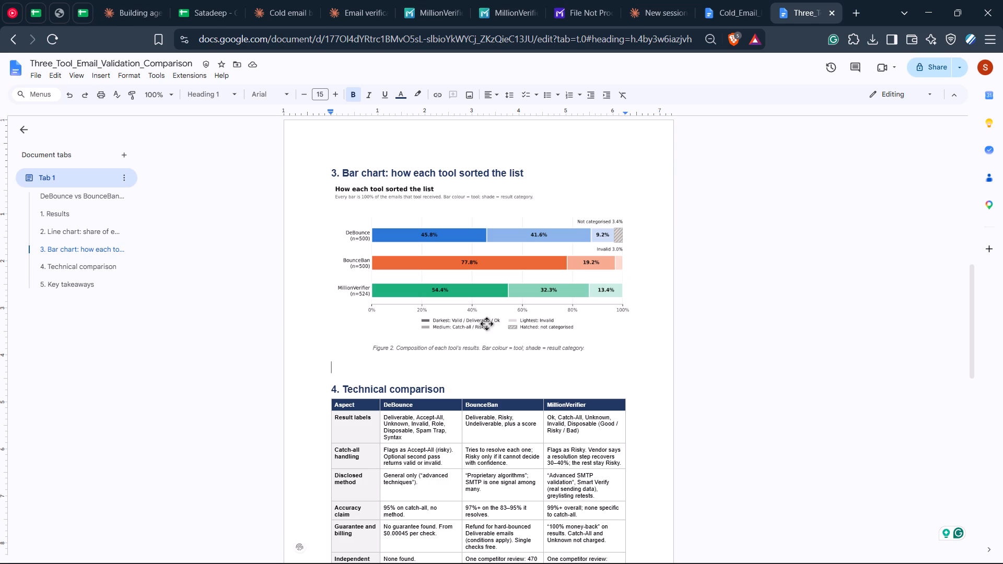
{"action": "scroll", "coordinate": [486, 323], "scroll_direction": "down", "scroll_amount": 1}
{"action": "scroll", "coordinate": [456, 366], "scroll_direction": "down", "scroll_amount": 3}
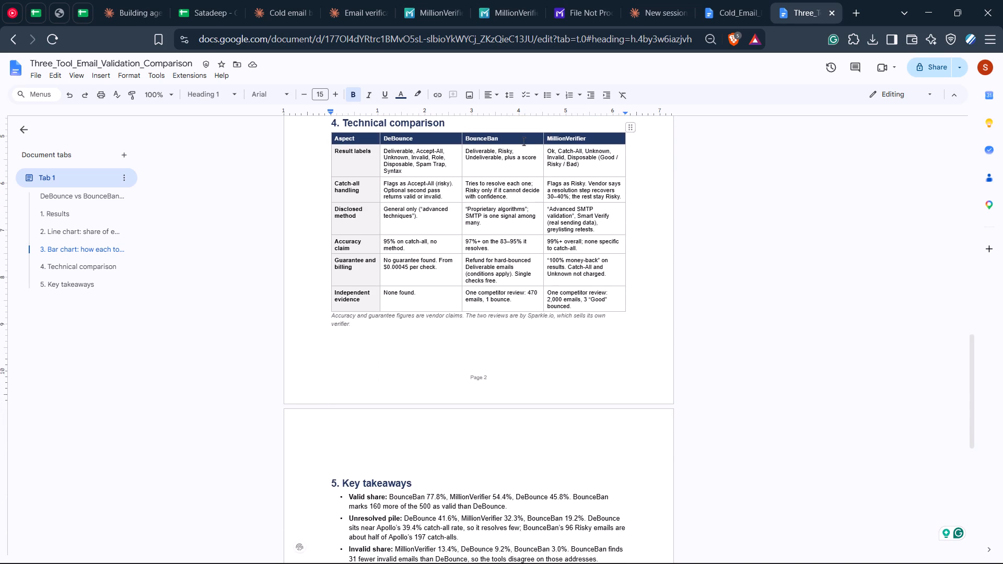
{"action": "scroll", "coordinate": [508, 177], "scroll_direction": "up", "scroll_amount": 1}
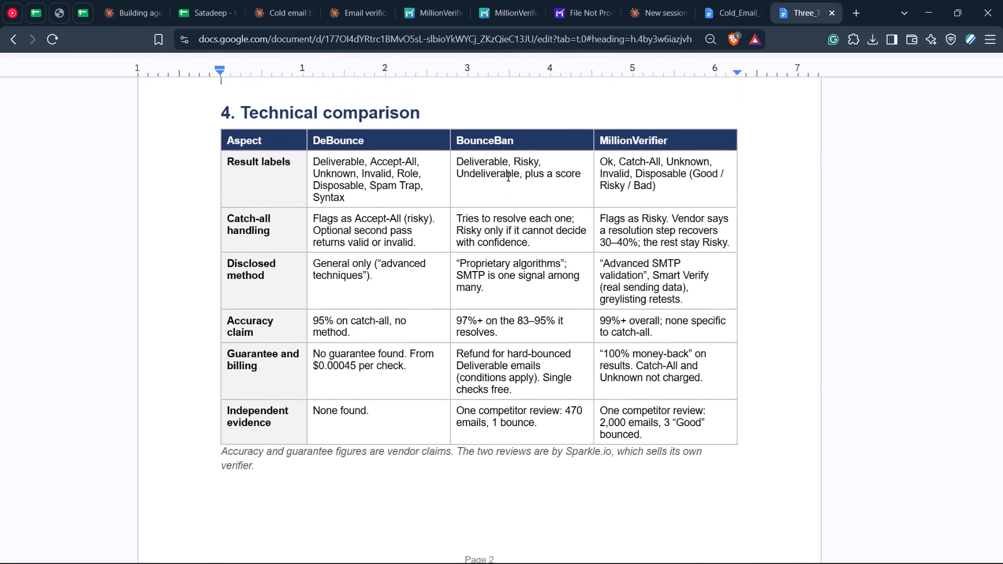
{"action": "scroll", "coordinate": [508, 177], "scroll_direction": "up", "scroll_amount": 1}
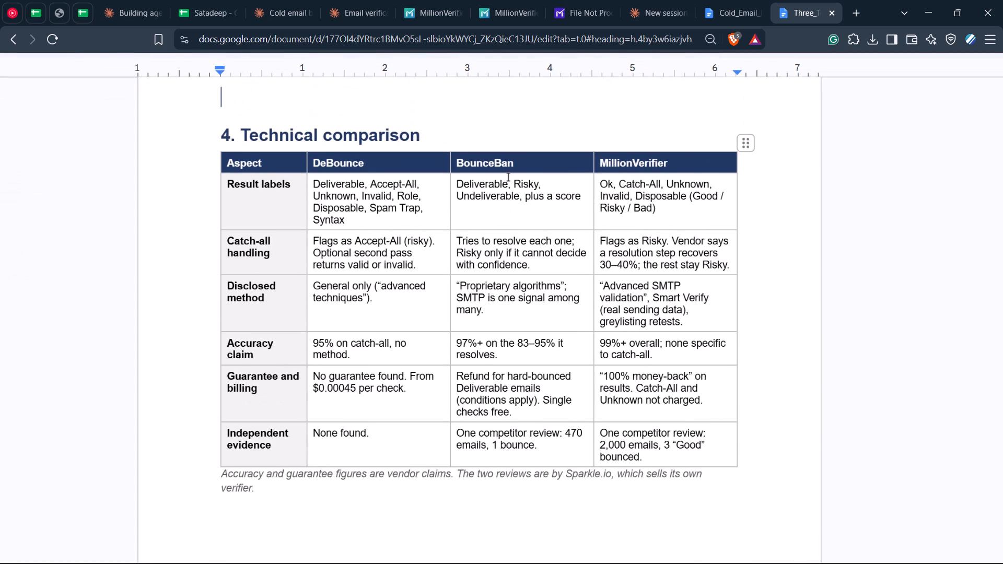
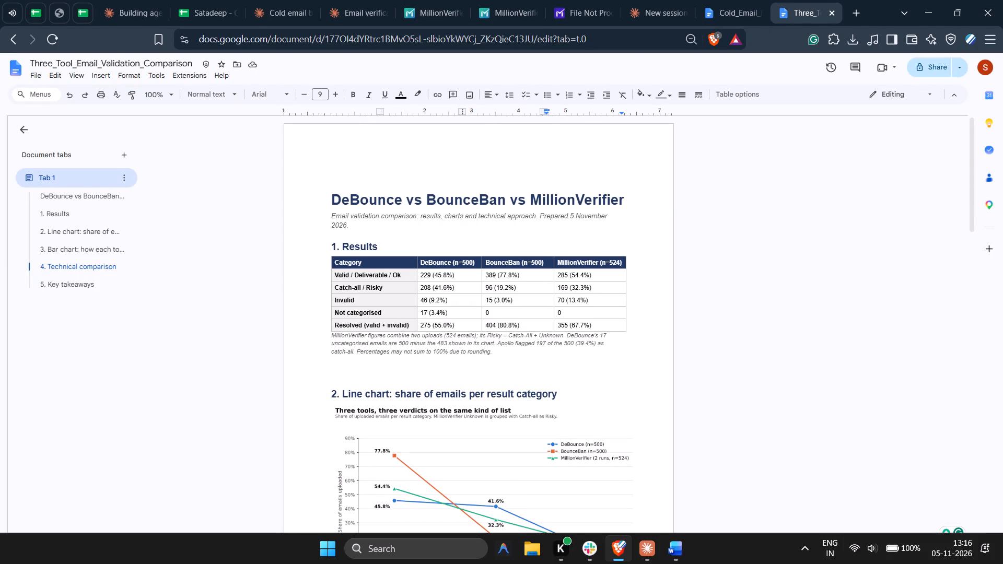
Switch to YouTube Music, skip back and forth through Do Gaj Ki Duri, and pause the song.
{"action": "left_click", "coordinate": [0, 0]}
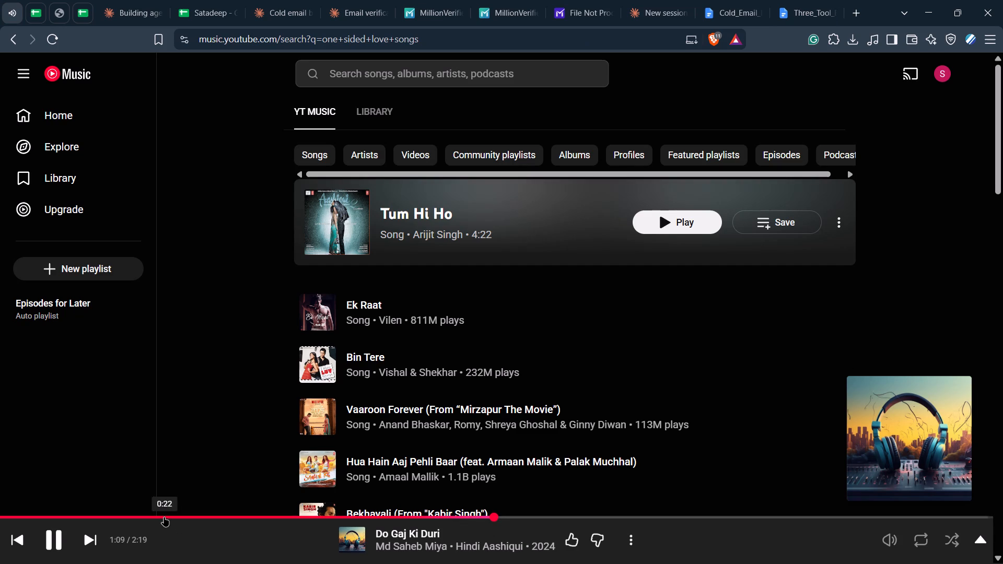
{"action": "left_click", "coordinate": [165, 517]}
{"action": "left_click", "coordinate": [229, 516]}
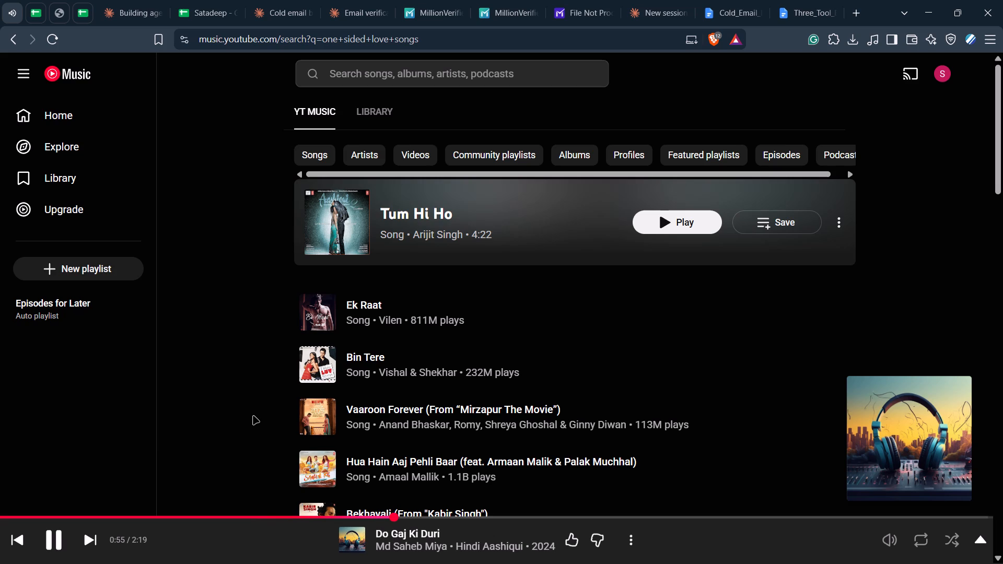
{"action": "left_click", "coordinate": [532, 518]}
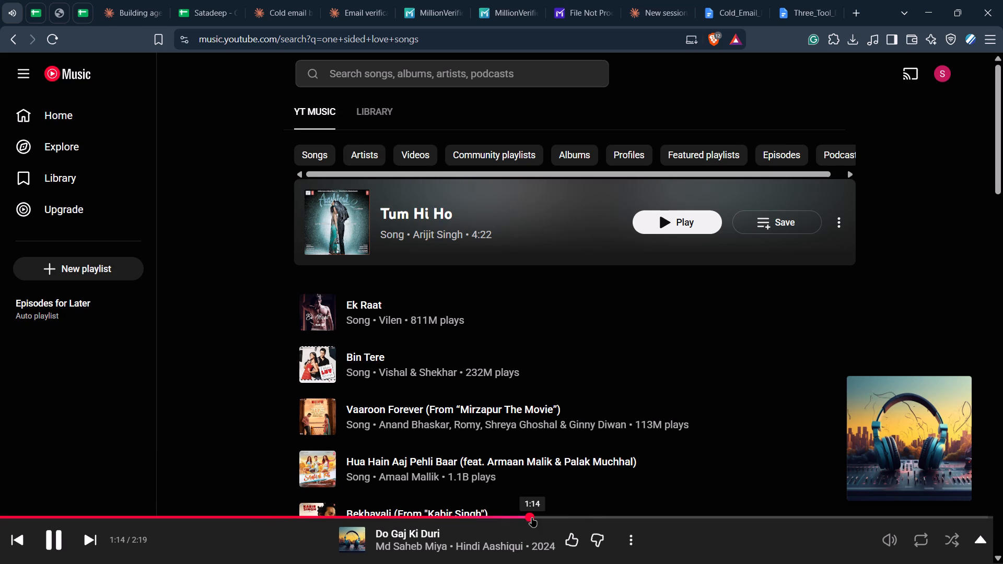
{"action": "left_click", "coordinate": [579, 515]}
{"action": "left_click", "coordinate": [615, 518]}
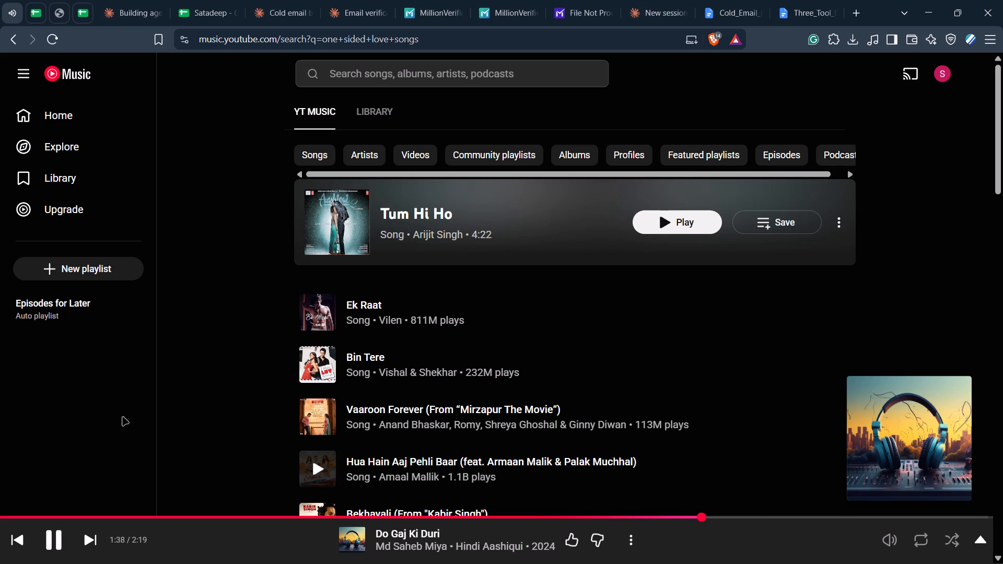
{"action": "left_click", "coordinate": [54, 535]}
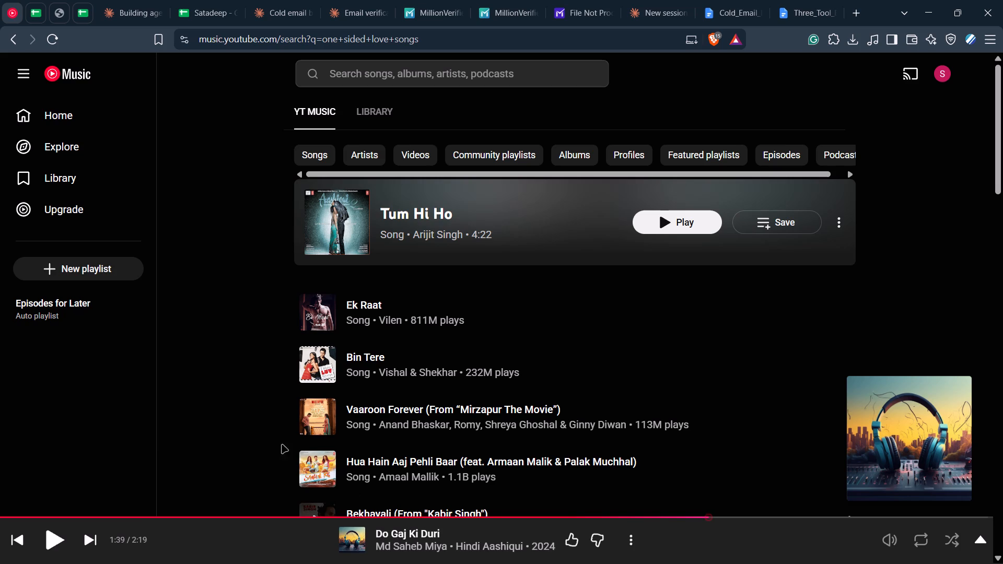
Search YouTube Music for daddy cop and play Daddy Cop (From the TV Show "The Rookie").
{"action": "left_click", "coordinate": [388, 75]}
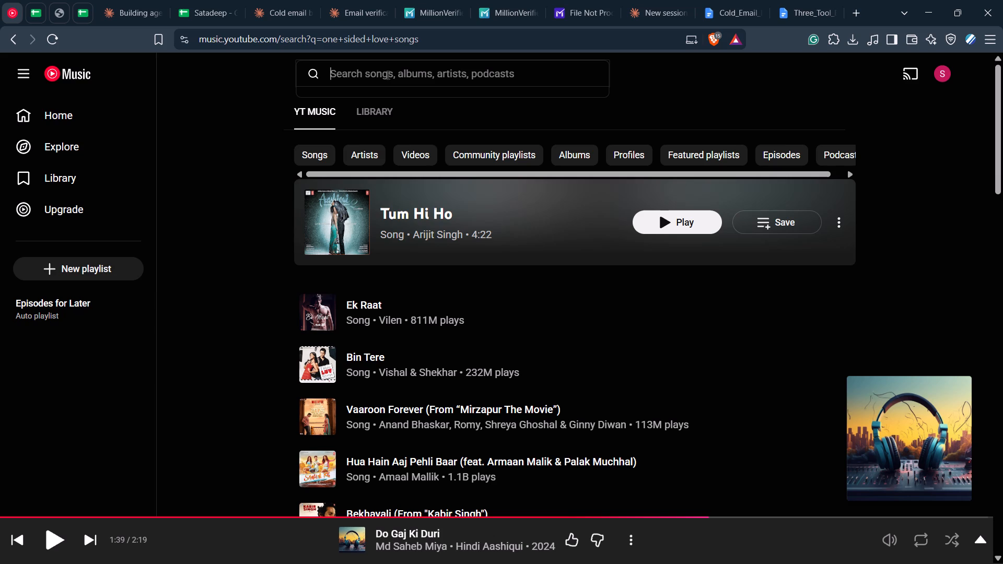
{"action": "type", "text": "daddy"}
{"action": "key", "text": "space"}
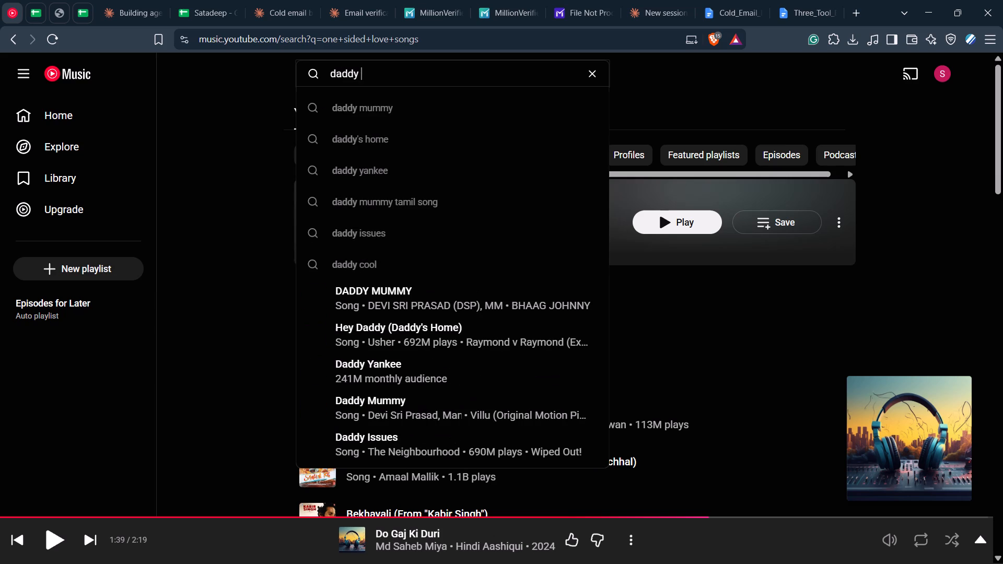
{"action": "type", "text": "cop"}
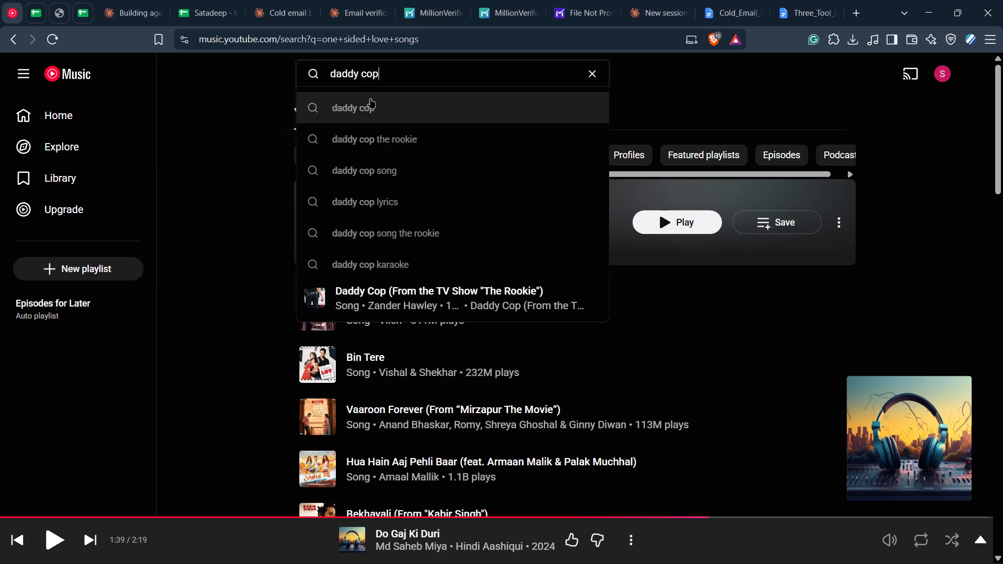
{"action": "left_click", "coordinate": [371, 99]}
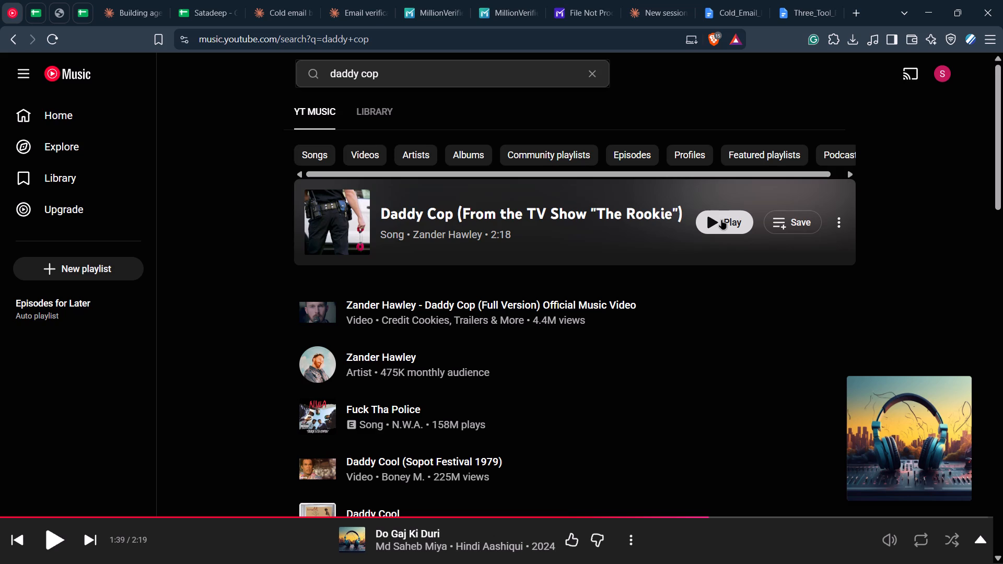
{"action": "left_click", "coordinate": [722, 220]}
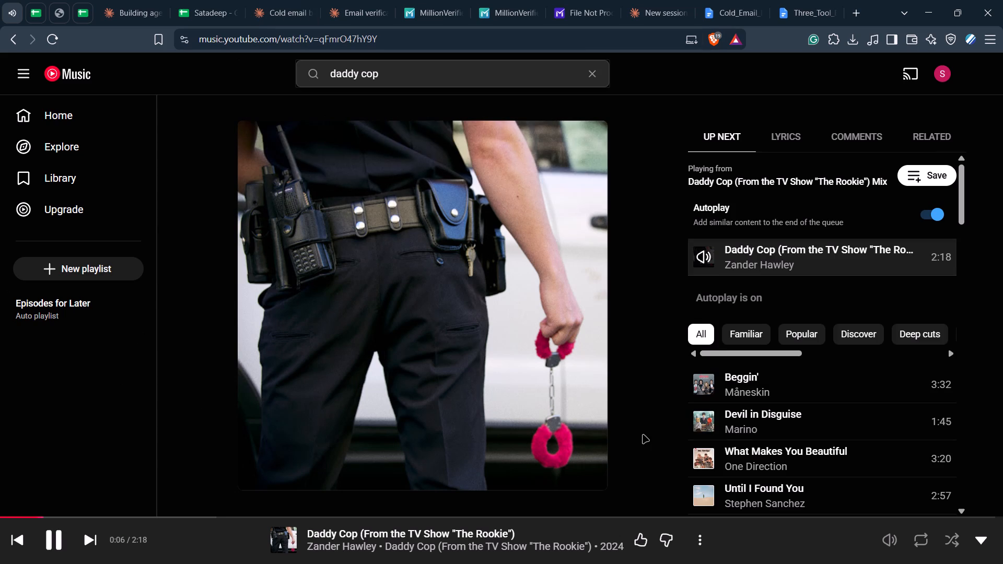
Return to the Three_Tool_Email_Validation_Comparison document and share it with the suggested external contact as Editor, with notification.
{"action": "right_click", "coordinate": [714, 0]}
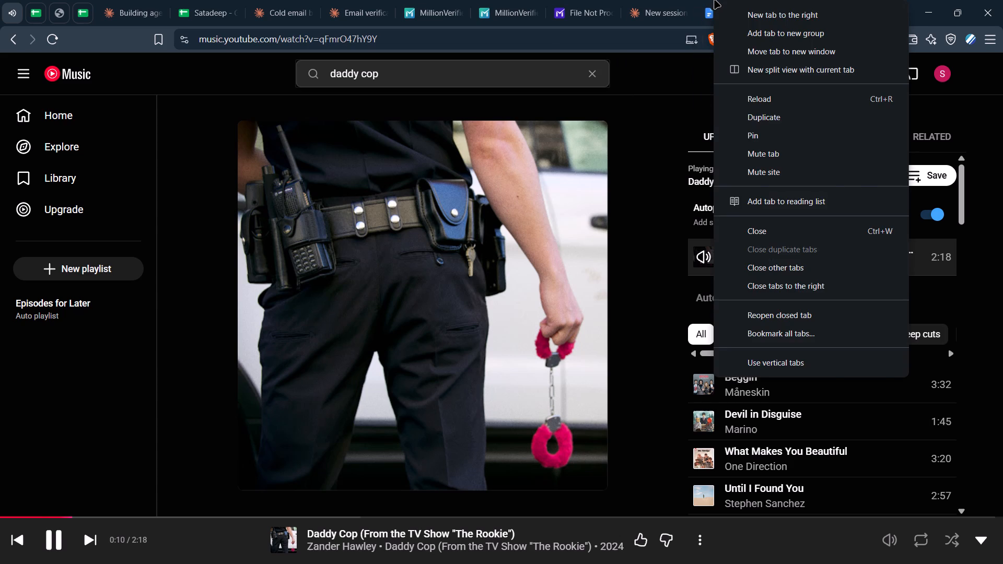
{"action": "left_click", "coordinate": [714, 0]}
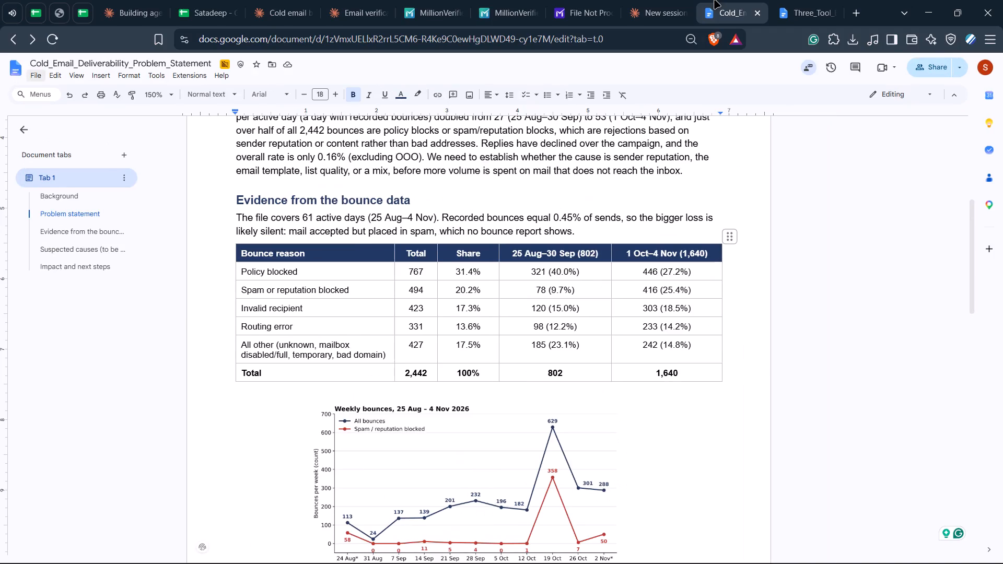
{"action": "left_click", "coordinate": [825, 2]}
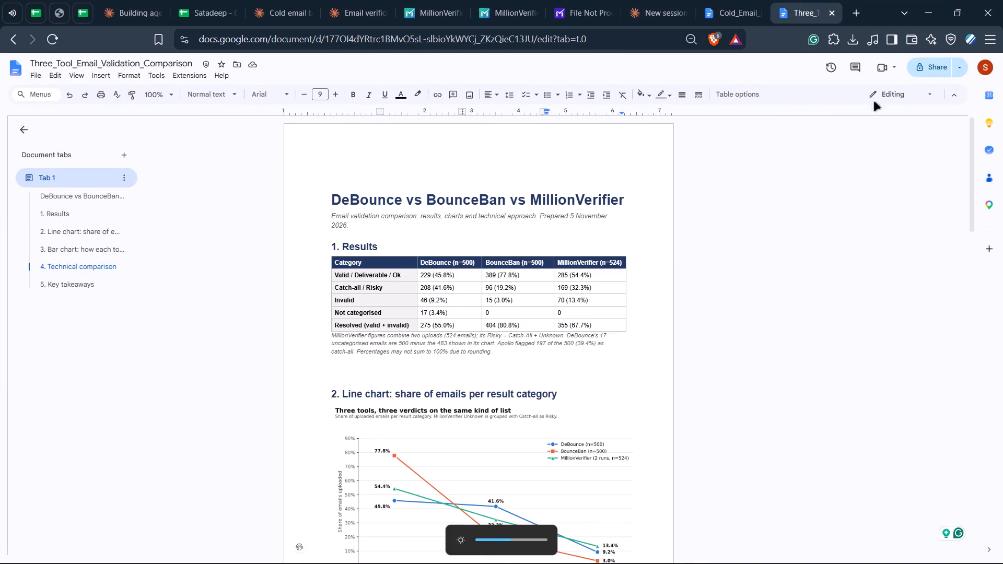
{"action": "left_click", "coordinate": [922, 64]}
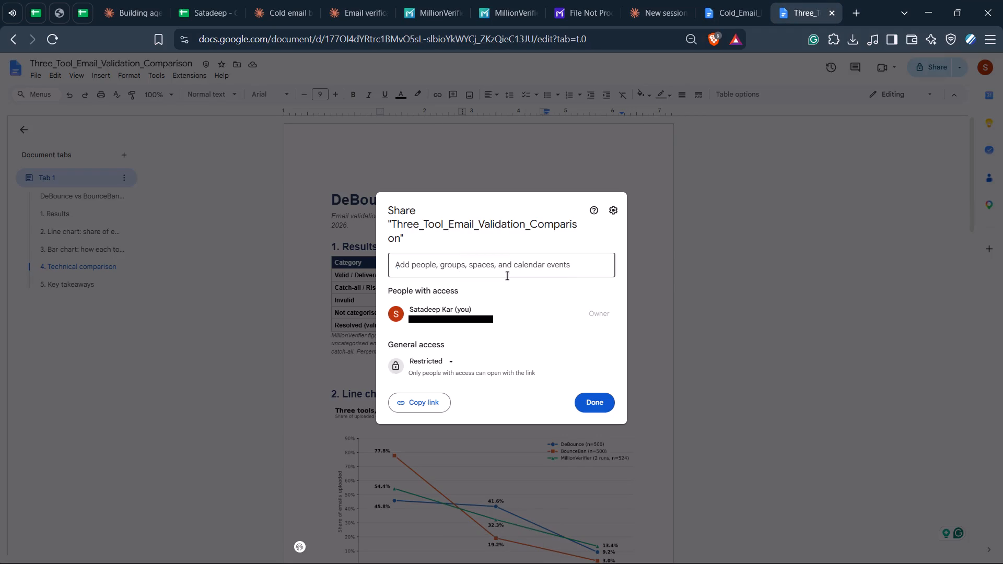
{"action": "type", "text": "abhis"}
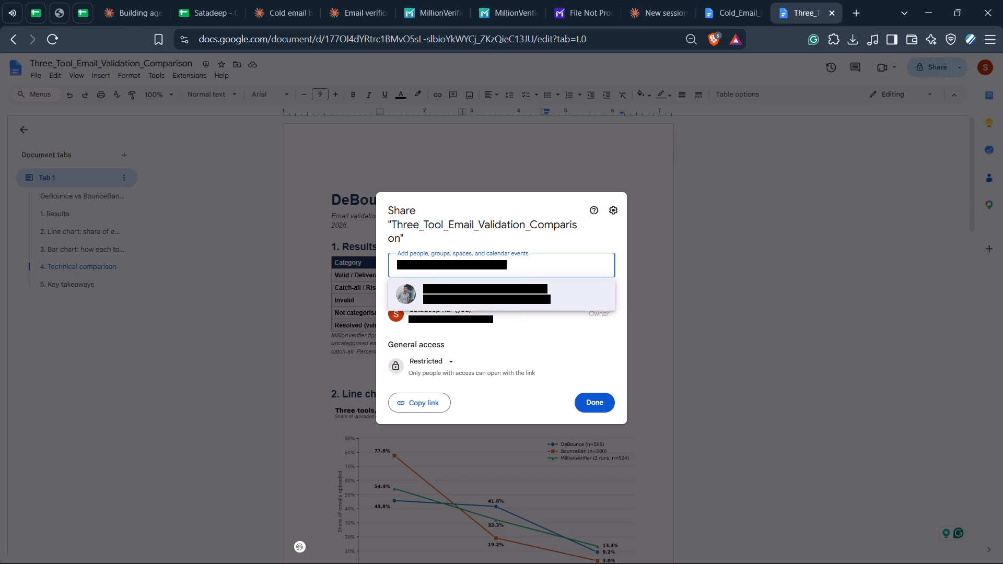
{"action": "left_click", "coordinate": [504, 303]}
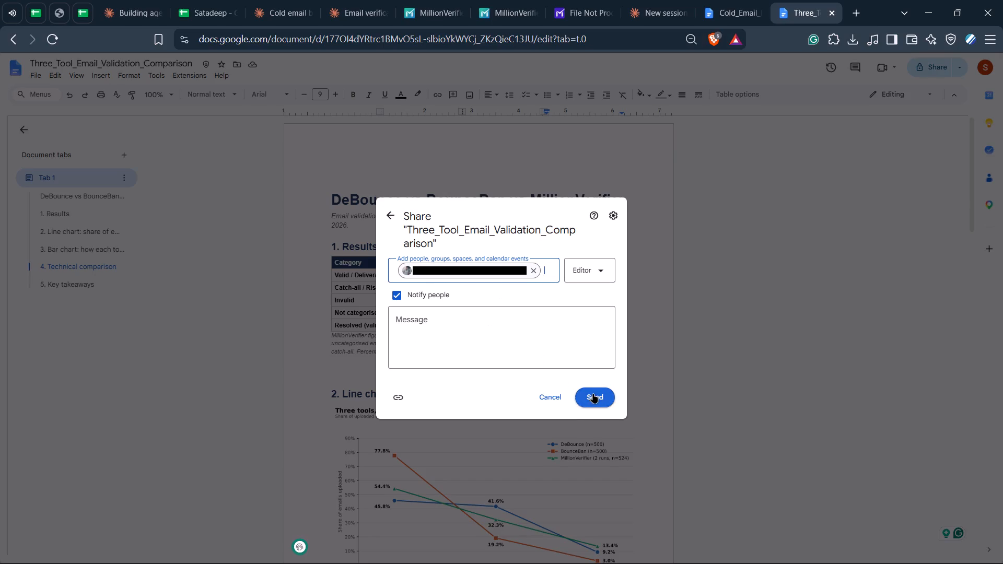
{"action": "left_click", "coordinate": [594, 394]}
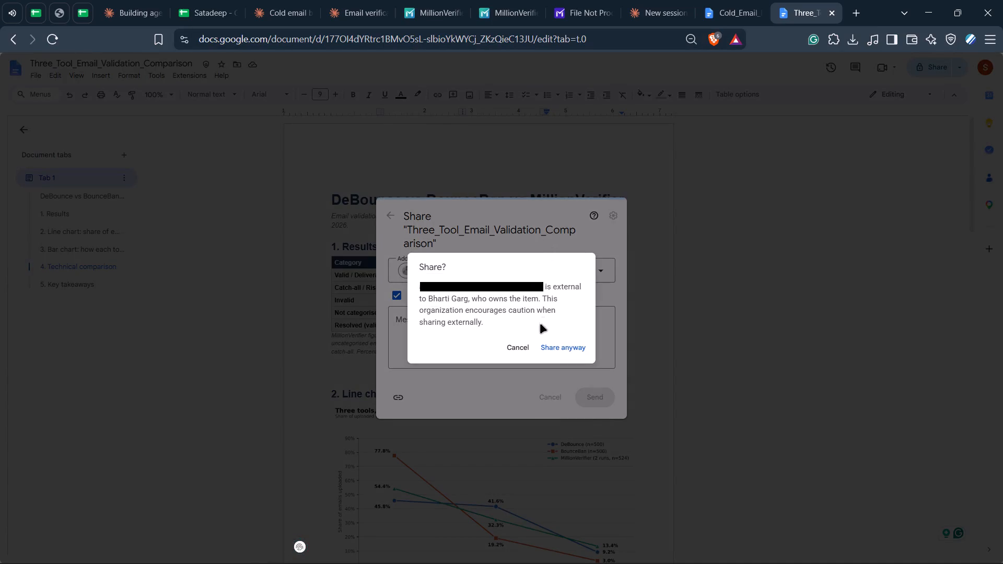
{"action": "left_click", "coordinate": [553, 345]}
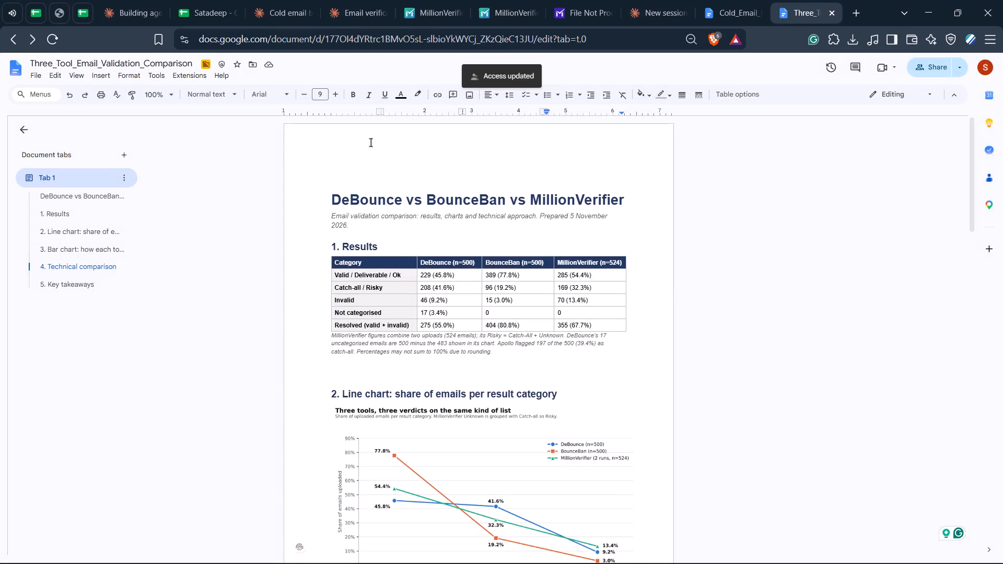
Copy the shared document's web address.
{"action": "left_click", "coordinate": [450, 75]}
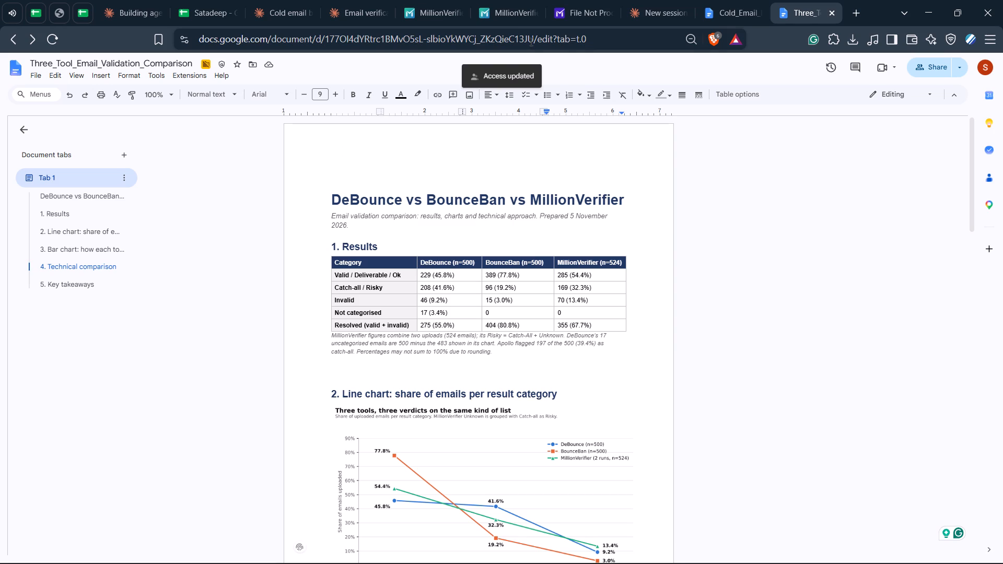
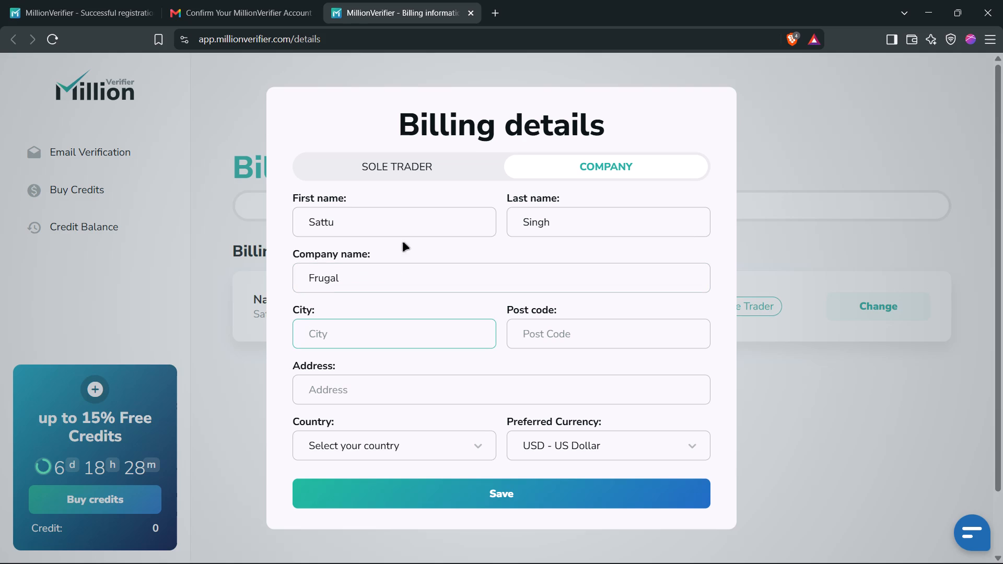
Switch the billing details to Sole Trader and enter the city, post code and address.
{"action": "left_click", "coordinate": [440, 164]}
{"action": "left_click", "coordinate": [377, 284]}
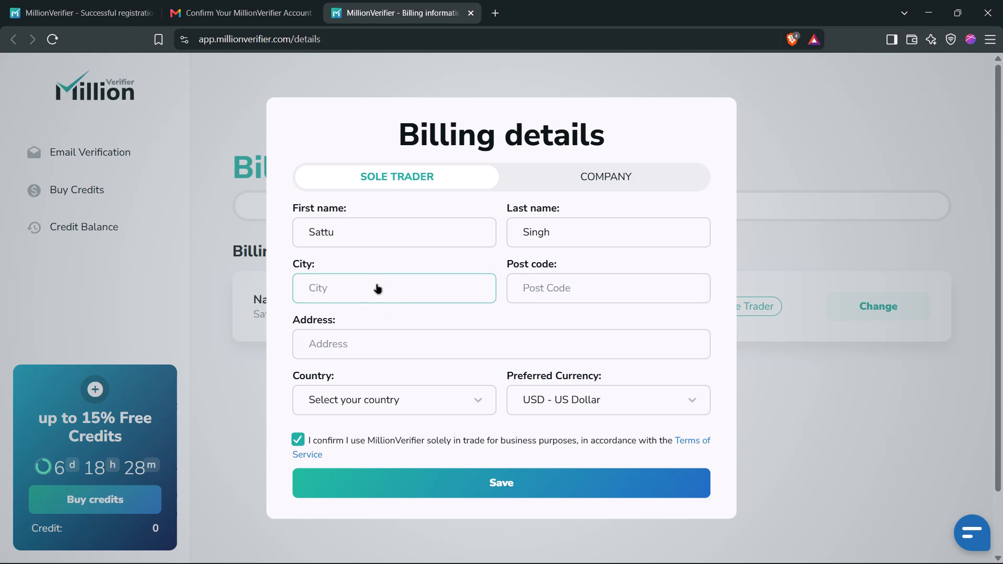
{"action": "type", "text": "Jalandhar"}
{"action": "left_click", "coordinate": [609, 295]}
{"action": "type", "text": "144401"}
{"action": "left_click", "coordinate": [394, 344]}
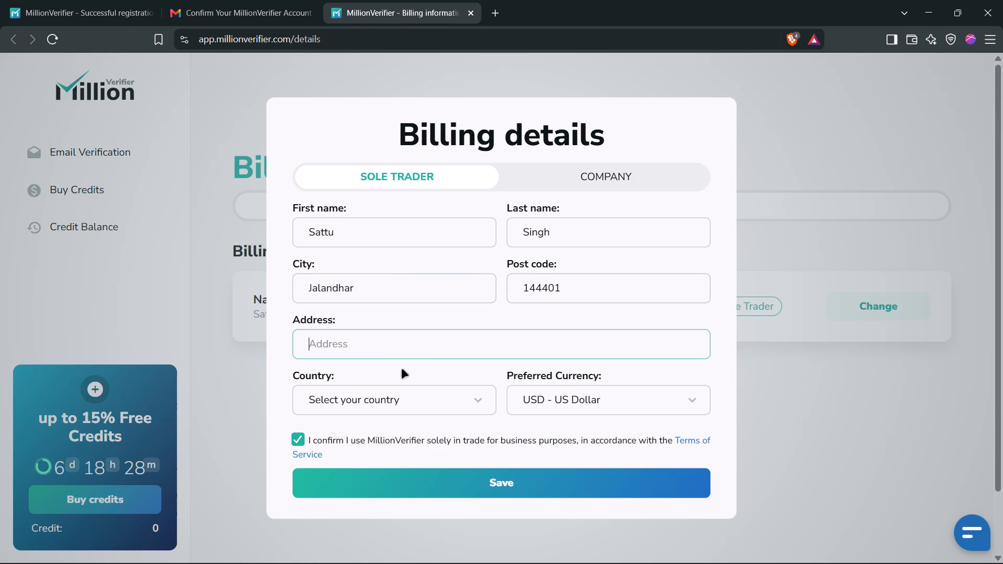
{"action": "type", "text": "Phagwara"}
Choose India as the country and INR - Indian Rupee as the preferred currency, and save the billing details.
{"action": "left_click", "coordinate": [465, 400]}
{"action": "type", "text": "ind"}
{"action": "key", "text": "Return"}
{"action": "left_click", "coordinate": [594, 405]}
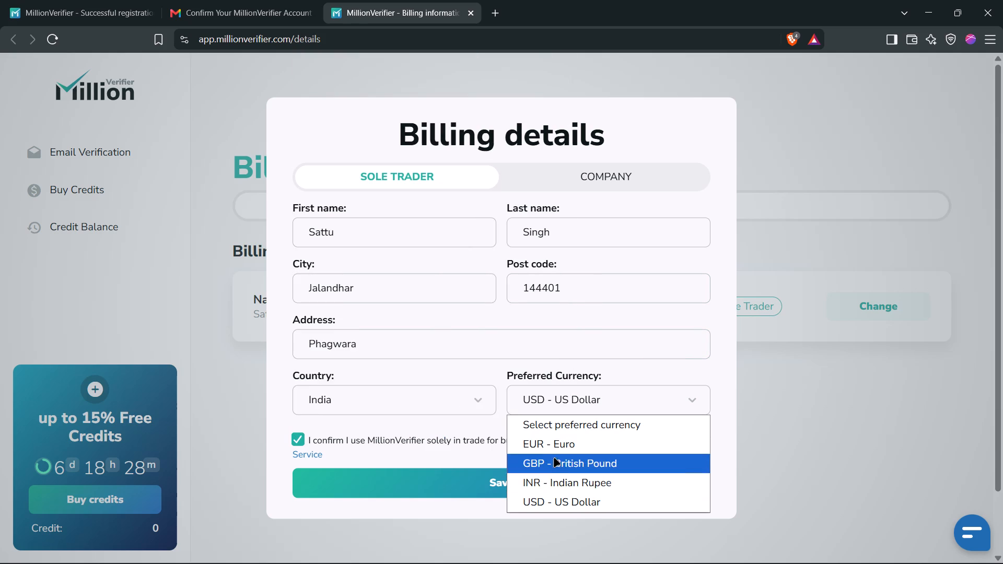
{"action": "left_click", "coordinate": [554, 485]}
{"action": "left_click", "coordinate": [506, 485]}
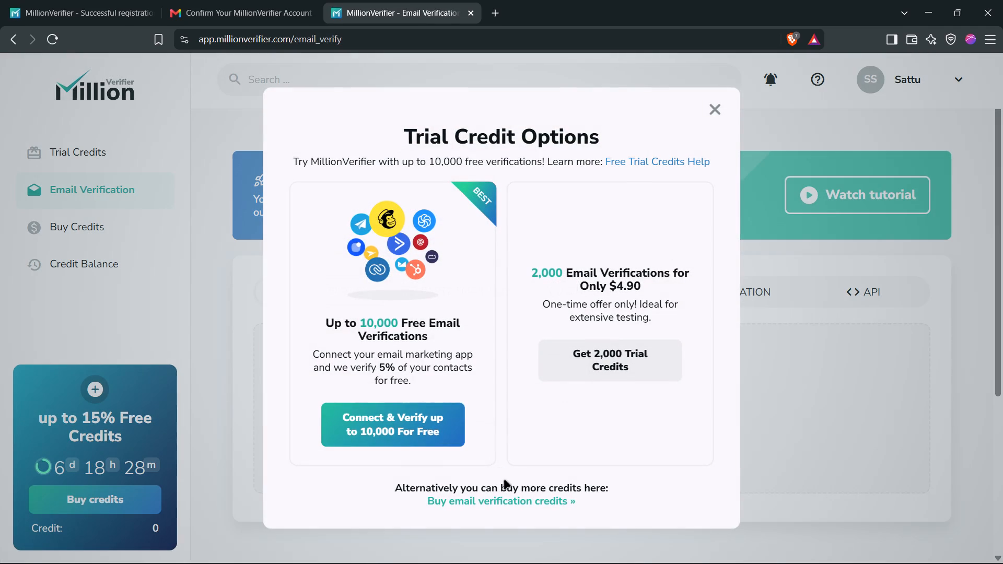
Dismiss the trial credit options and the founder's welcome message.
{"action": "left_click", "coordinate": [713, 113]}
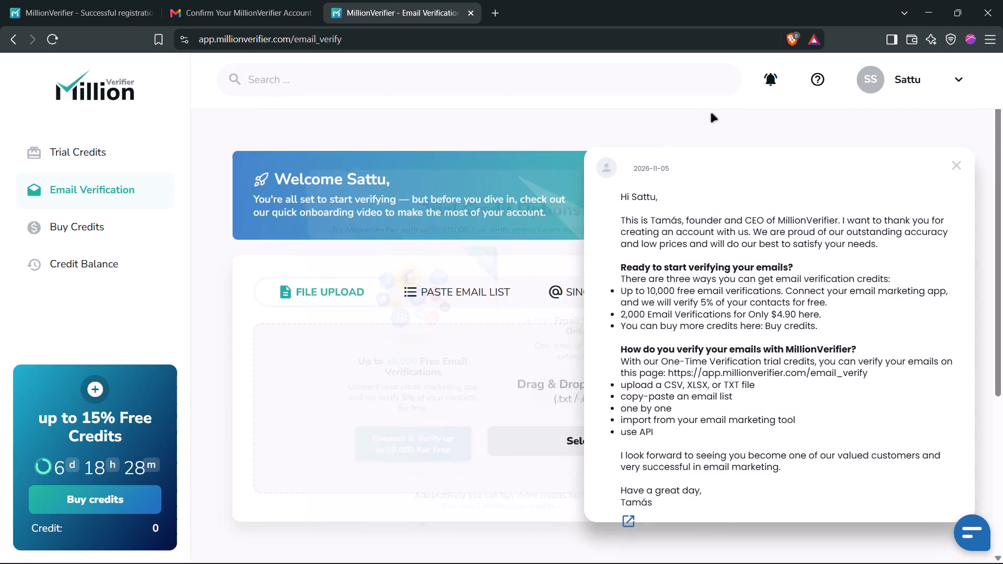
{"action": "scroll", "coordinate": [750, 255], "scroll_direction": "down", "scroll_amount": 4}
{"action": "left_click", "coordinate": [953, 166]}
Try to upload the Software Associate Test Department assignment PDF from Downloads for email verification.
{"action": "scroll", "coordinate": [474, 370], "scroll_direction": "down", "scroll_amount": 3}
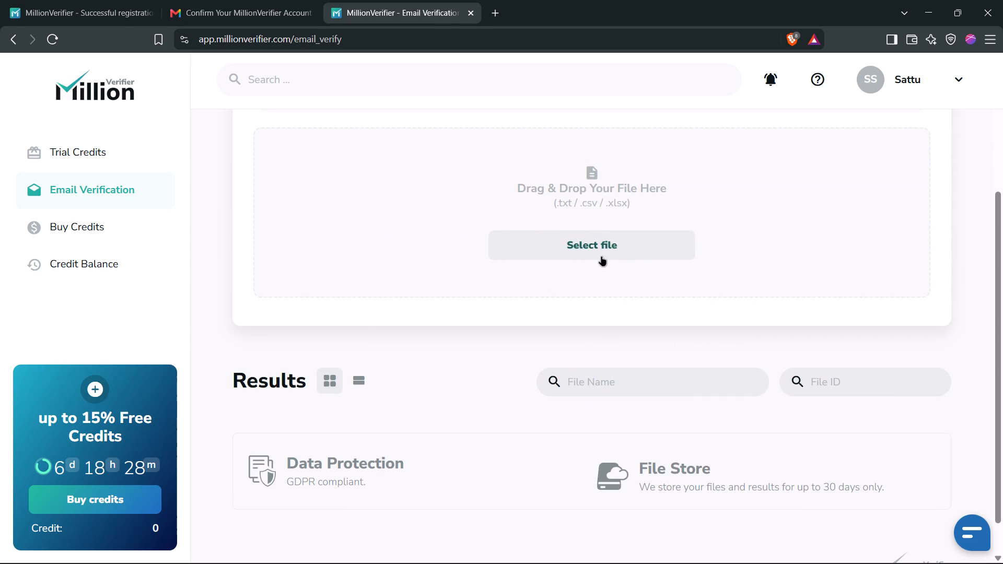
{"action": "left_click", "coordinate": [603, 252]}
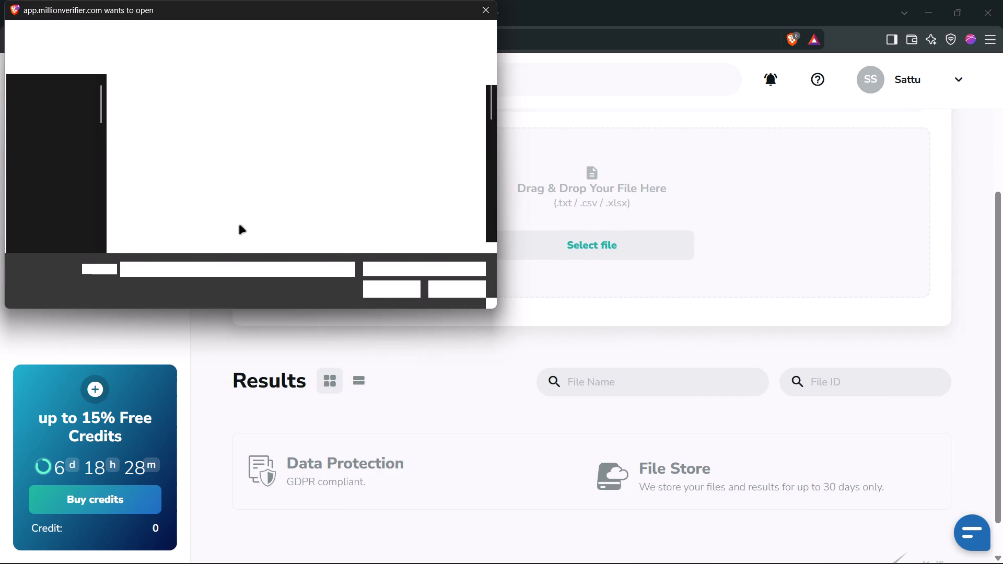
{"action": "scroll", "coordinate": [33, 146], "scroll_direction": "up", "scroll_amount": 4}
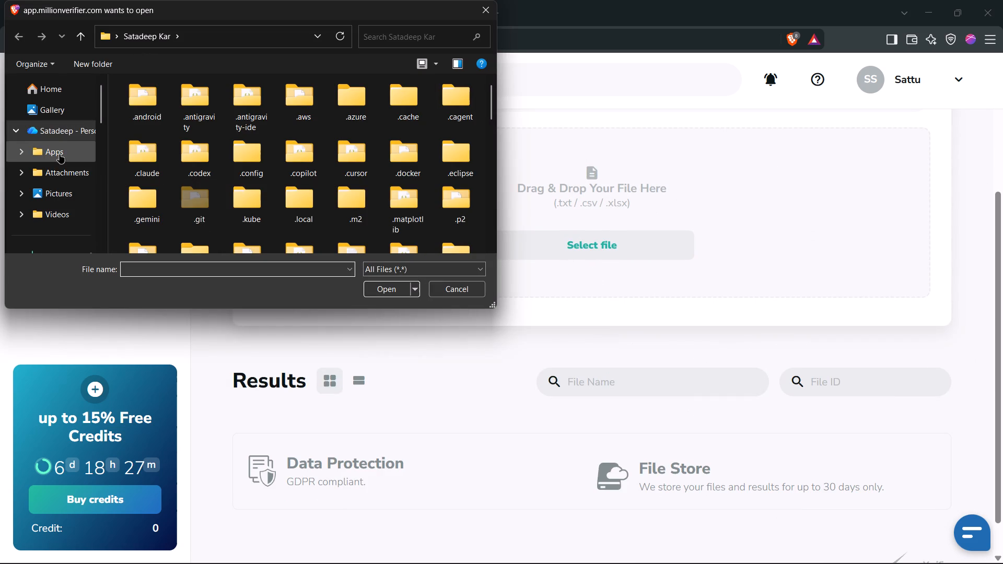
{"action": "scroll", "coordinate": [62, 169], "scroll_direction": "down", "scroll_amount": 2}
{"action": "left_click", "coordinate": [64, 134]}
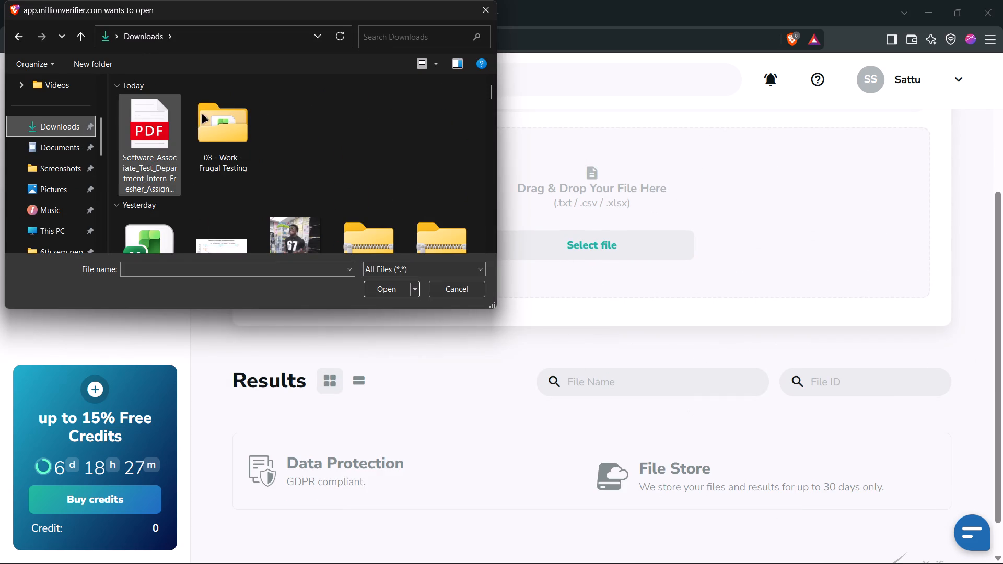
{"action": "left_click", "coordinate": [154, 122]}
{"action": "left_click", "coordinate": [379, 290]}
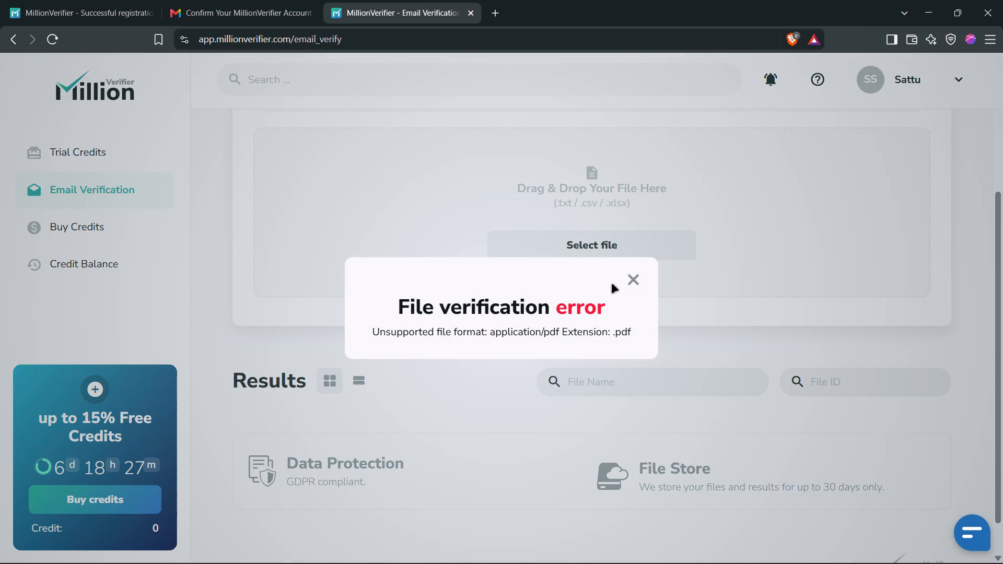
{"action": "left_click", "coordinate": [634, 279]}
Upload Untitled spreadsheet (3).xlsx from the 03 - Work - Frugal Testing folder in Downloads for email verification.
{"action": "left_click", "coordinate": [589, 253]}
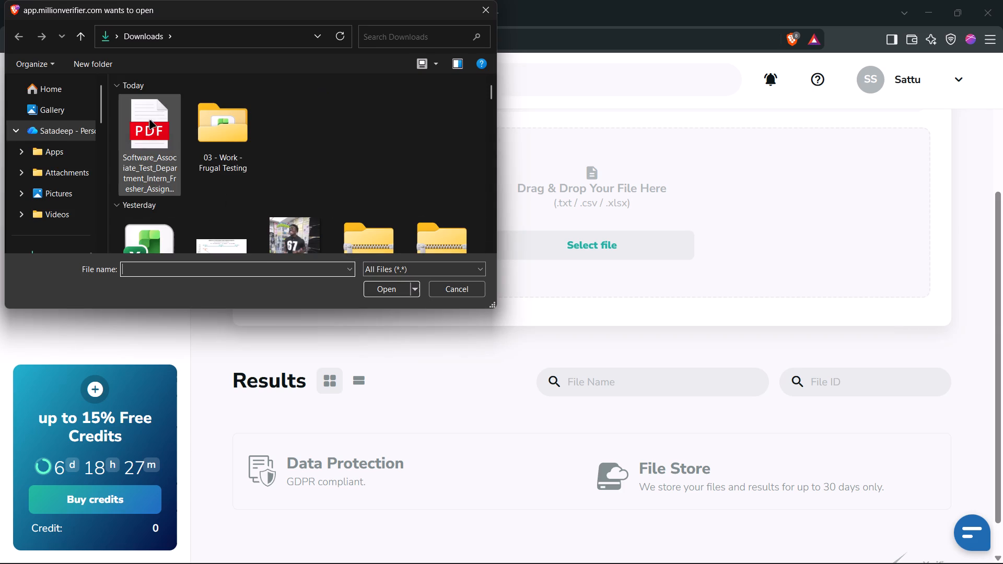
{"action": "double_click", "coordinate": [216, 130]}
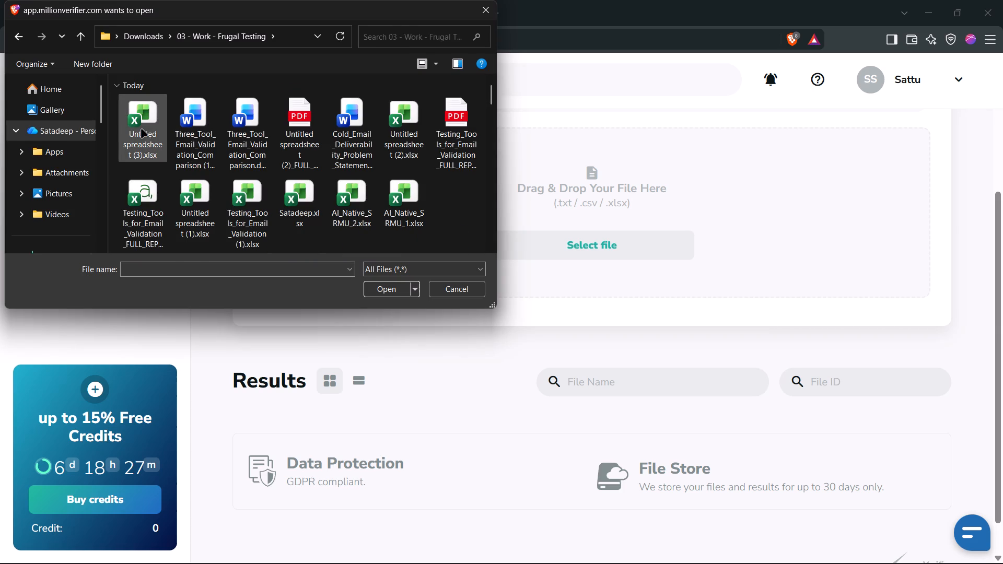
{"action": "left_click", "coordinate": [141, 129]}
{"action": "left_click", "coordinate": [379, 289]}
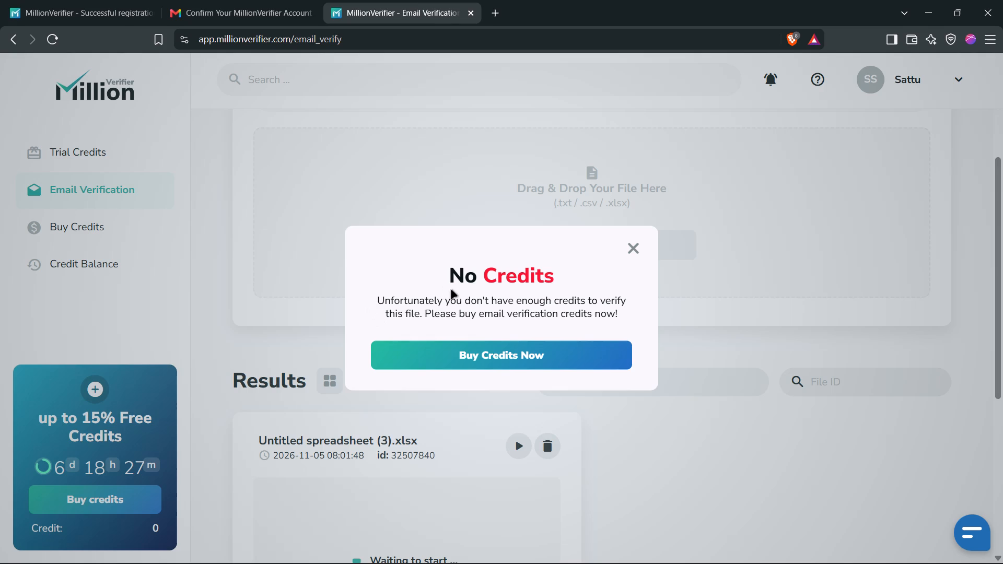
{"action": "left_click", "coordinate": [634, 253]}
Pause the song "On My Way" that is playing in the background.
{"action": "left_click", "coordinate": [868, 548]}
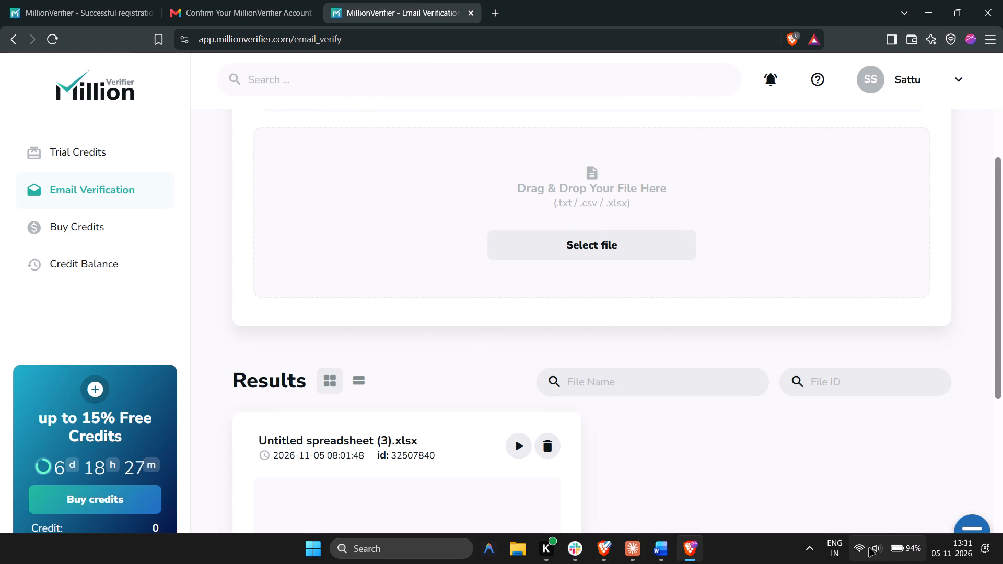
{"action": "left_click", "coordinate": [877, 558]}
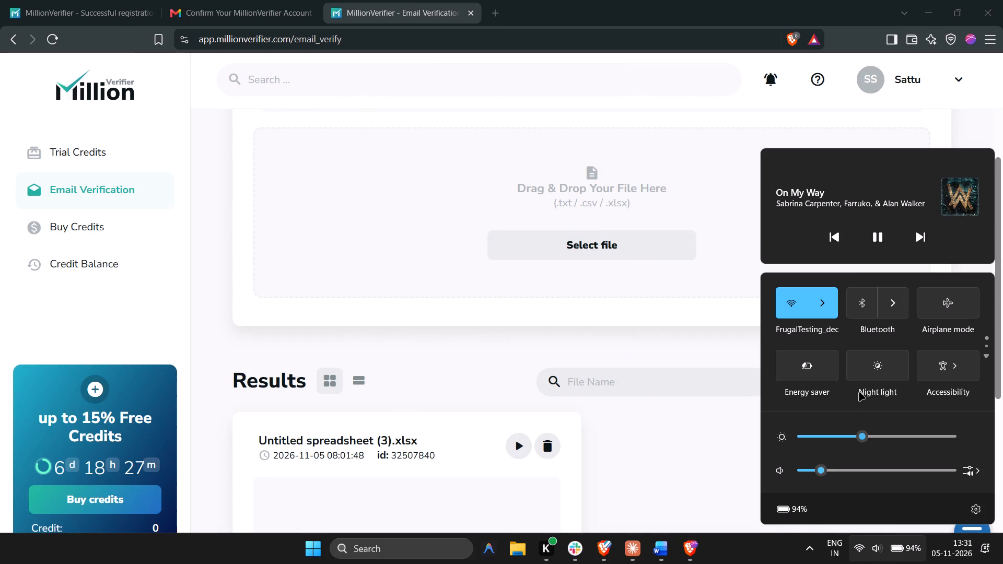
{"action": "left_click", "coordinate": [879, 231]}
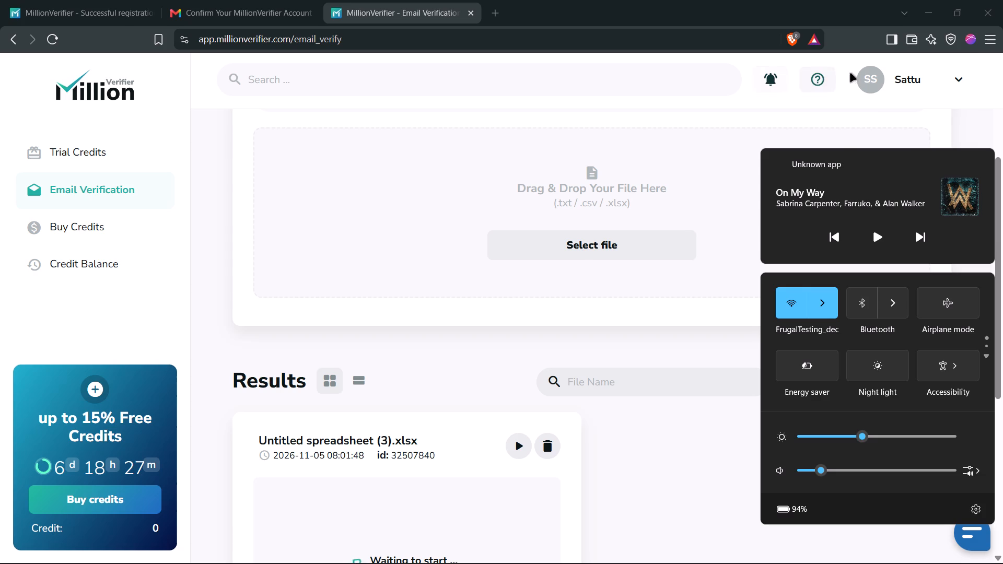
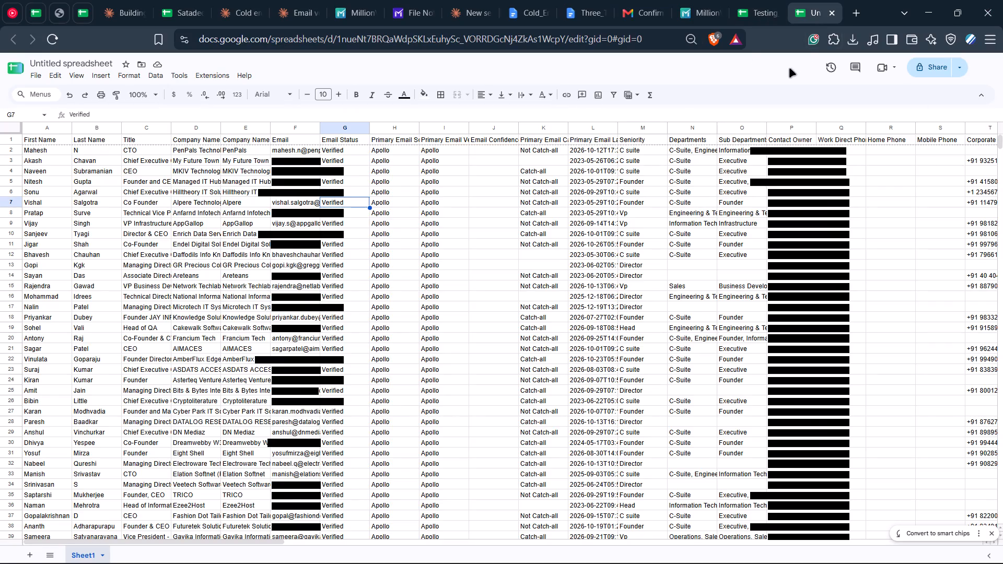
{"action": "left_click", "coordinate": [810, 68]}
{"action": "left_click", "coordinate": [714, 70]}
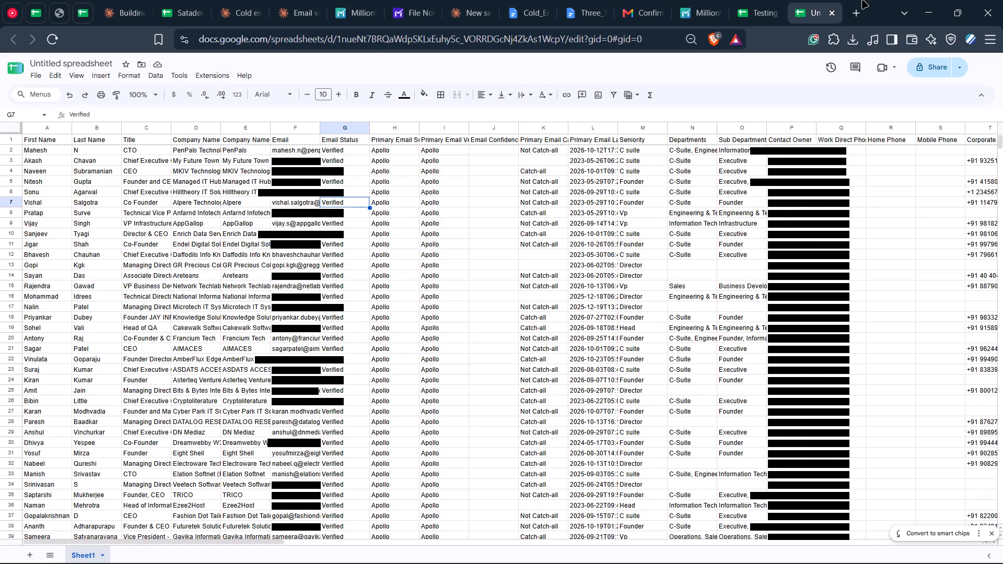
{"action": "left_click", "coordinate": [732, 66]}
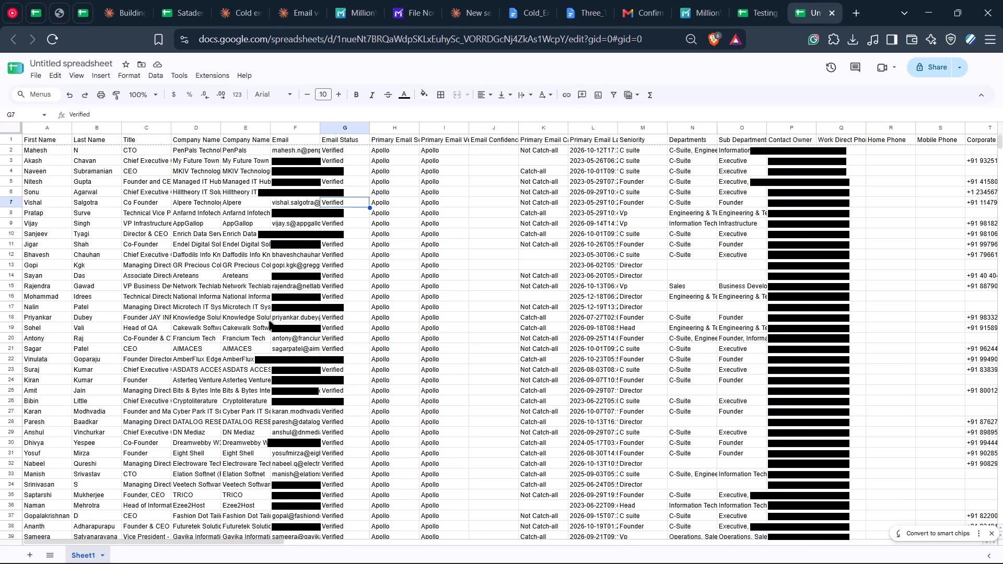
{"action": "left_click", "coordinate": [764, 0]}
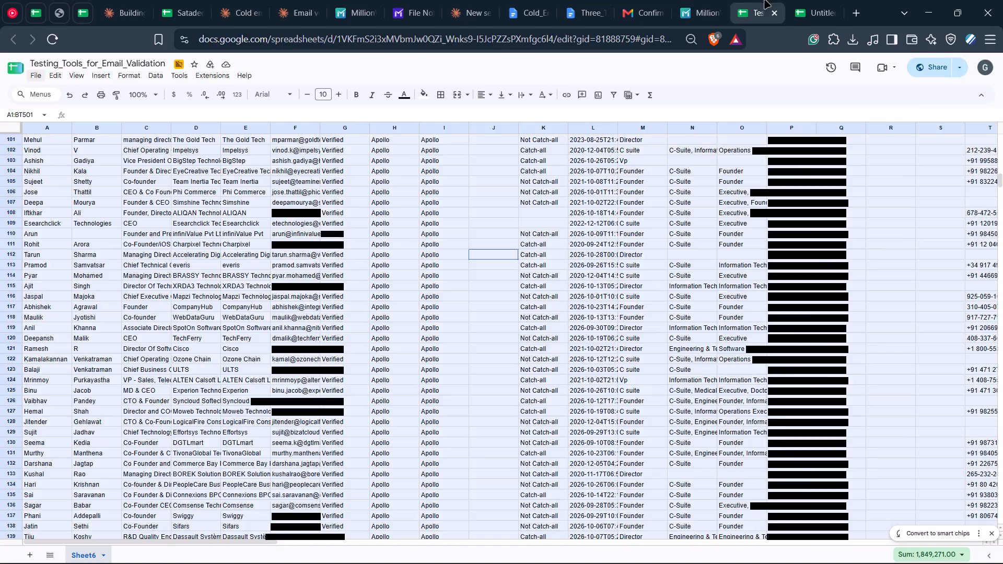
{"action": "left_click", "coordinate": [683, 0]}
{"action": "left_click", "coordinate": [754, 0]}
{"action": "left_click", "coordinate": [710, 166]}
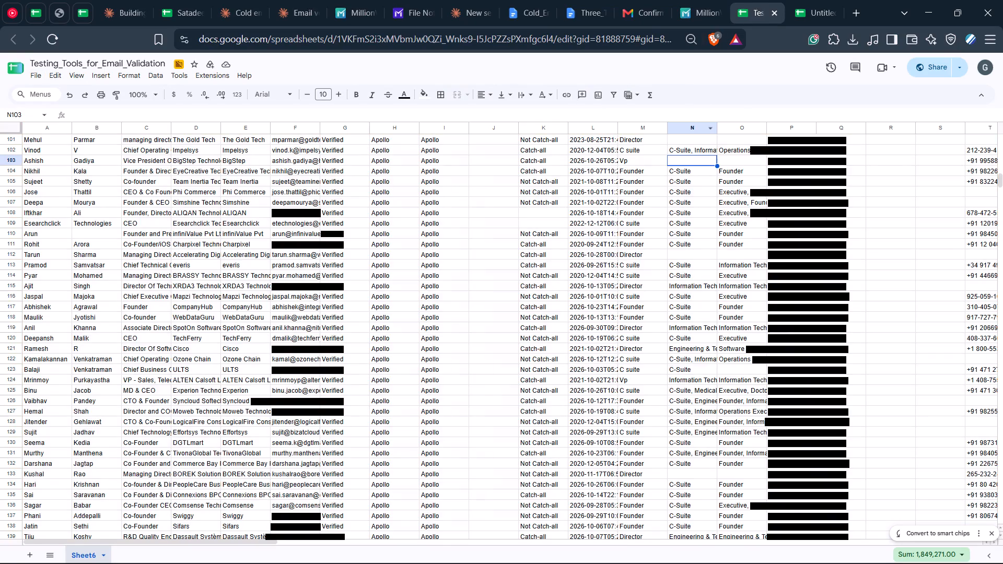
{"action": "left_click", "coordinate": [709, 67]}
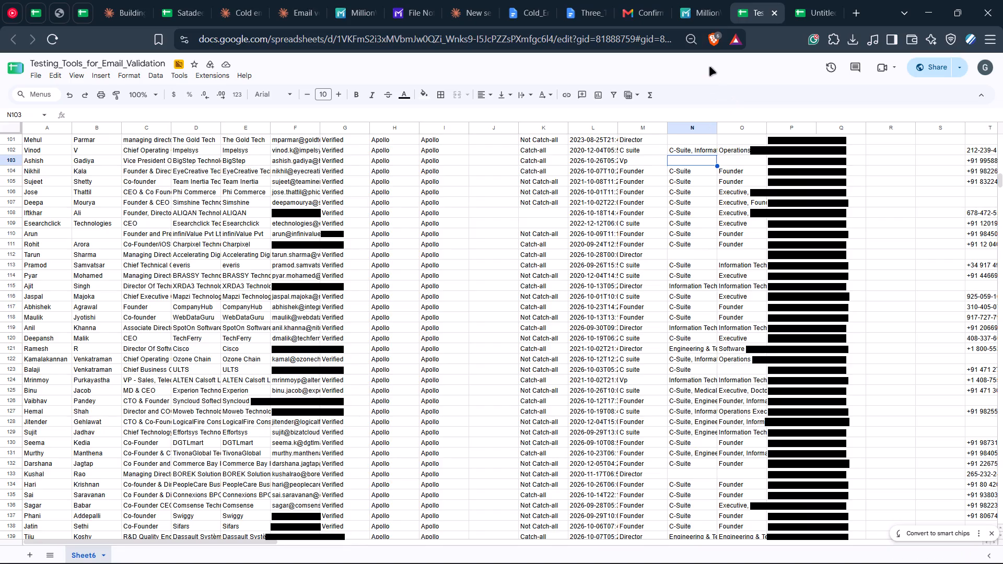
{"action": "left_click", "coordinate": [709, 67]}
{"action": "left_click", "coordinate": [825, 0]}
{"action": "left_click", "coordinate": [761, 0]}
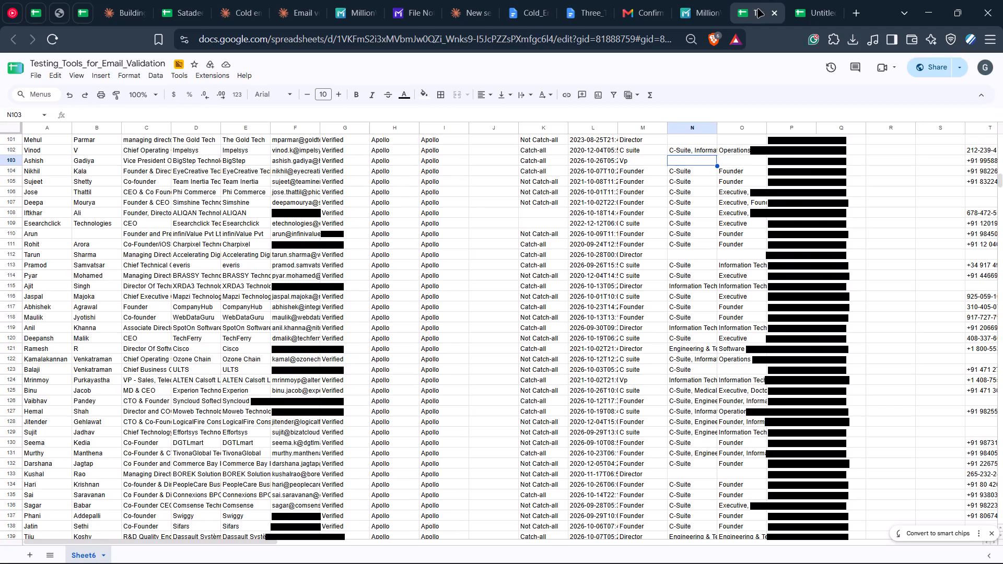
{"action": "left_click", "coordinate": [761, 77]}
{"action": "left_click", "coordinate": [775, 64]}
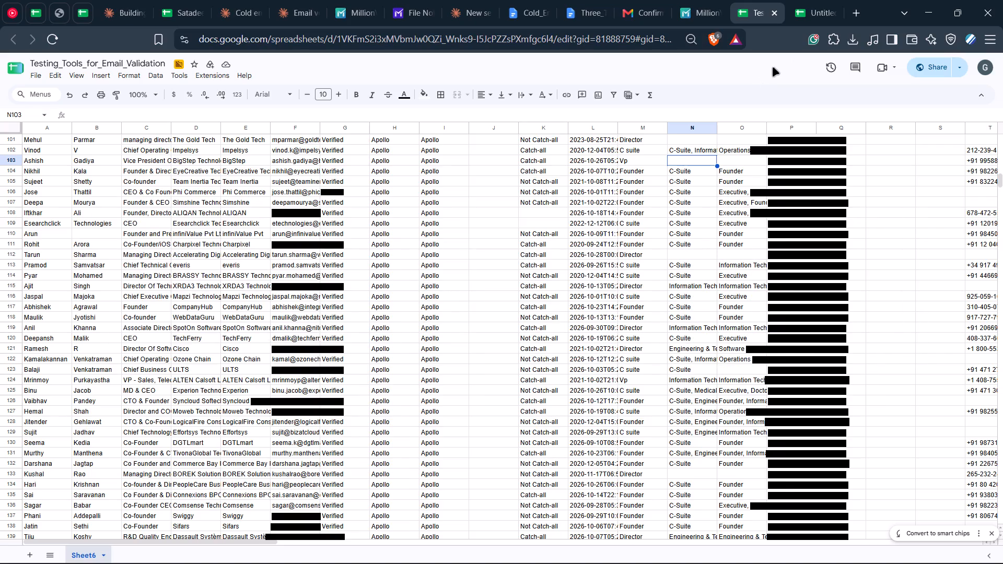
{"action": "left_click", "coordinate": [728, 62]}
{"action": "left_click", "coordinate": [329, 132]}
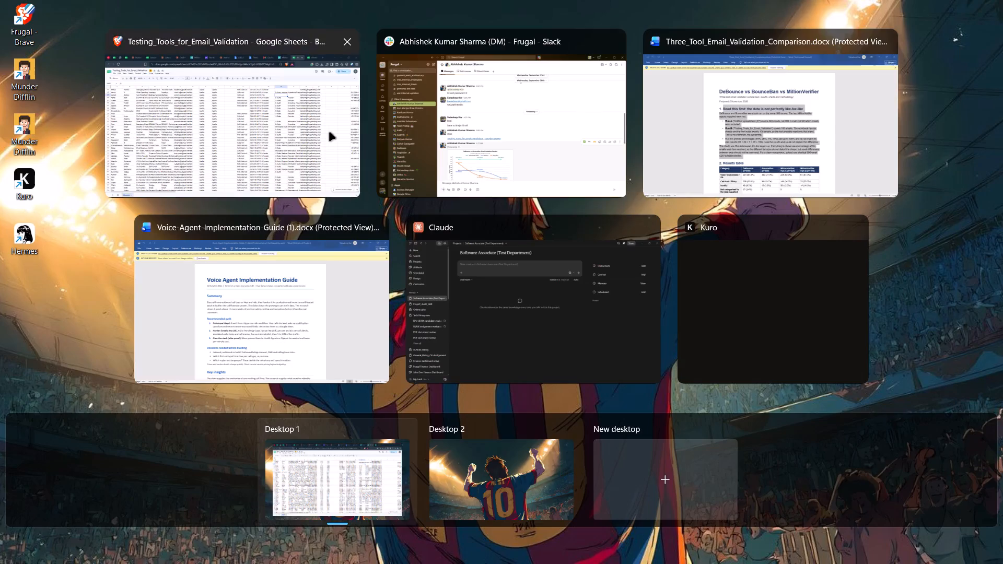
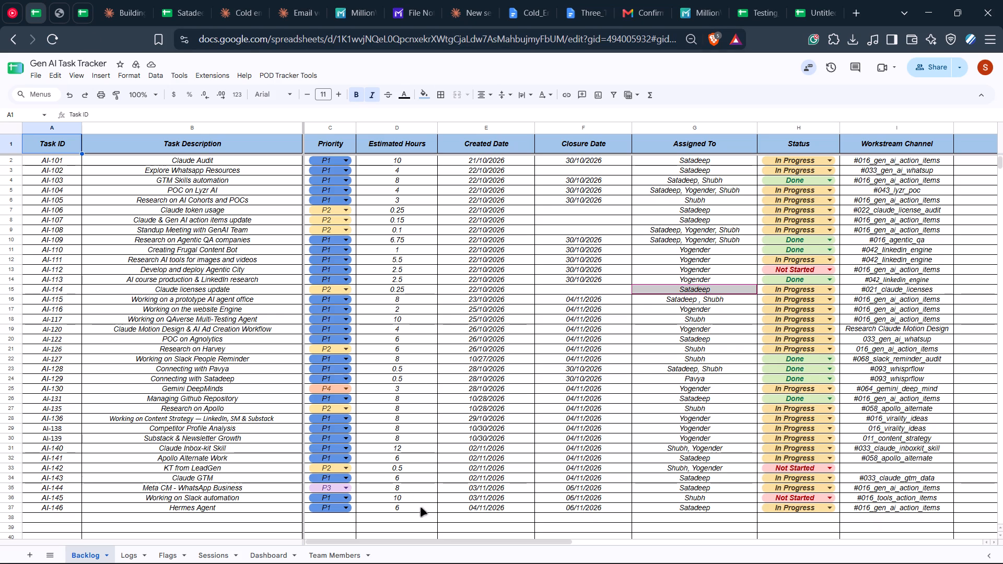
Look over the Backlog sheet's tasks, checking the Assigned To entries and the columns from Task Type through Category.
{"action": "left_click", "coordinate": [413, 521]}
{"action": "scroll", "coordinate": [438, 484], "scroll_direction": "up", "scroll_amount": 3}
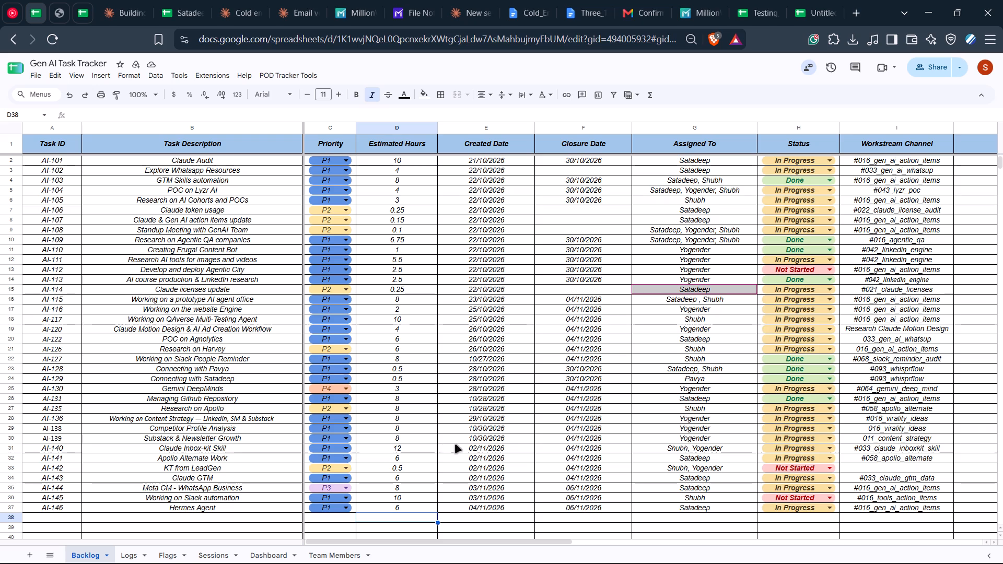
{"action": "left_click", "coordinate": [719, 288]}
{"action": "left_click", "coordinate": [730, 316]}
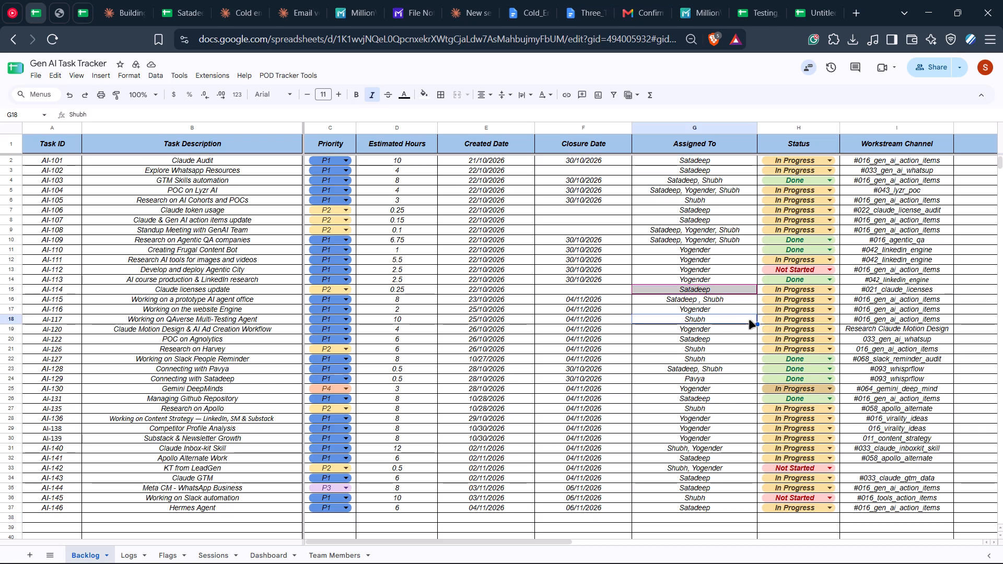
{"action": "left_click", "coordinate": [704, 526]}
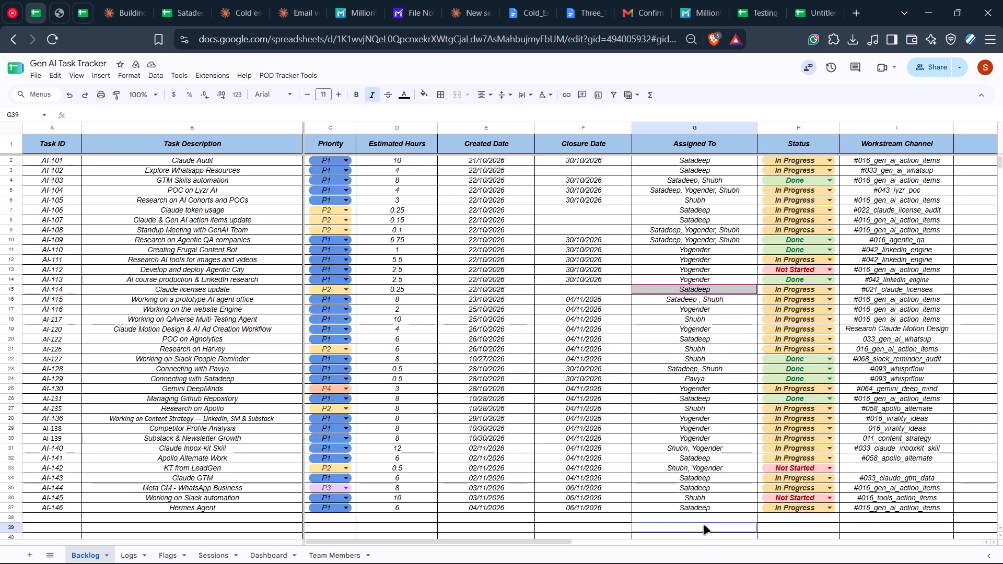
{"action": "left_click", "coordinate": [659, 288]}
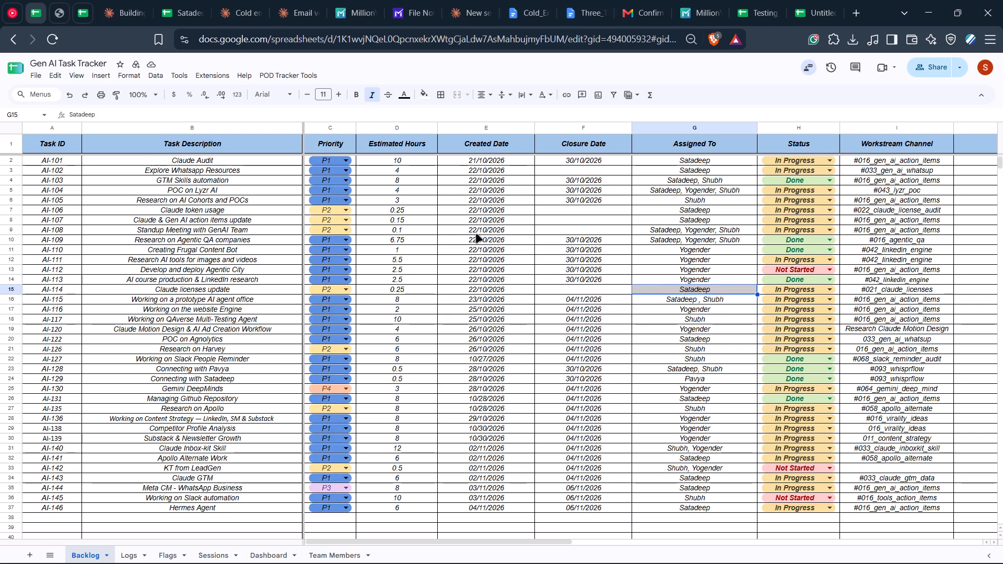
{"action": "left_click", "coordinate": [734, 314]}
{"action": "scroll", "coordinate": [772, 328], "scroll_direction": "left", "scroll_amount": 1}
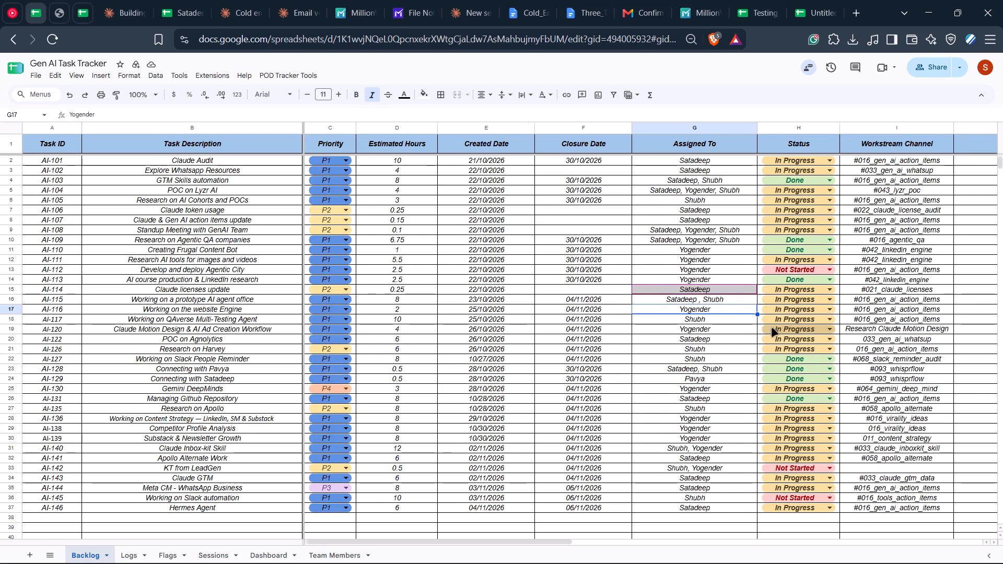
{"action": "scroll", "coordinate": [772, 328], "scroll_direction": "left", "scroll_amount": 4}
{"action": "scroll", "coordinate": [803, 356], "scroll_direction": "left", "scroll_amount": 3}
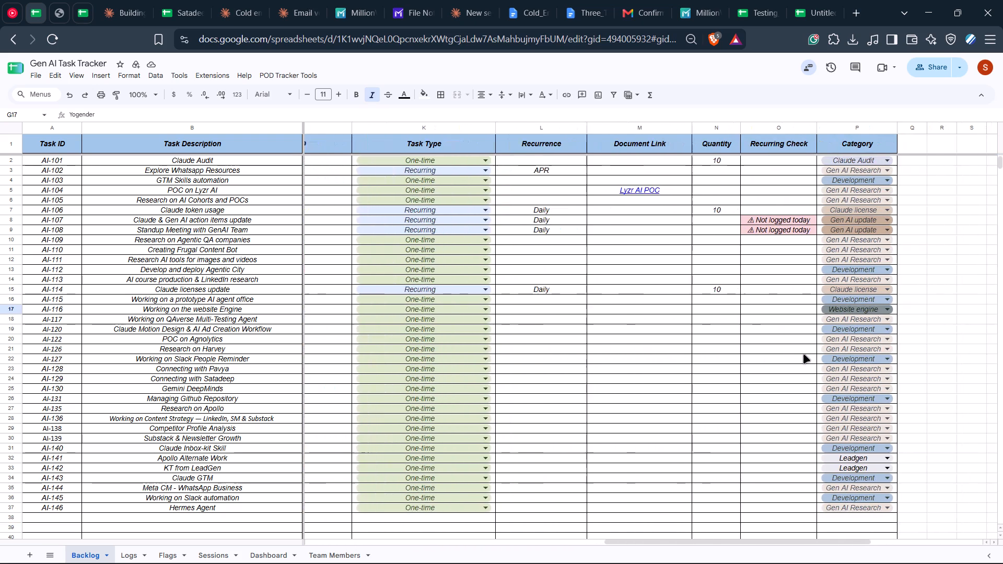
{"action": "scroll", "coordinate": [803, 355], "scroll_direction": "left", "scroll_amount": 1}
{"action": "scroll", "coordinate": [803, 355], "scroll_direction": "right", "scroll_amount": 8}
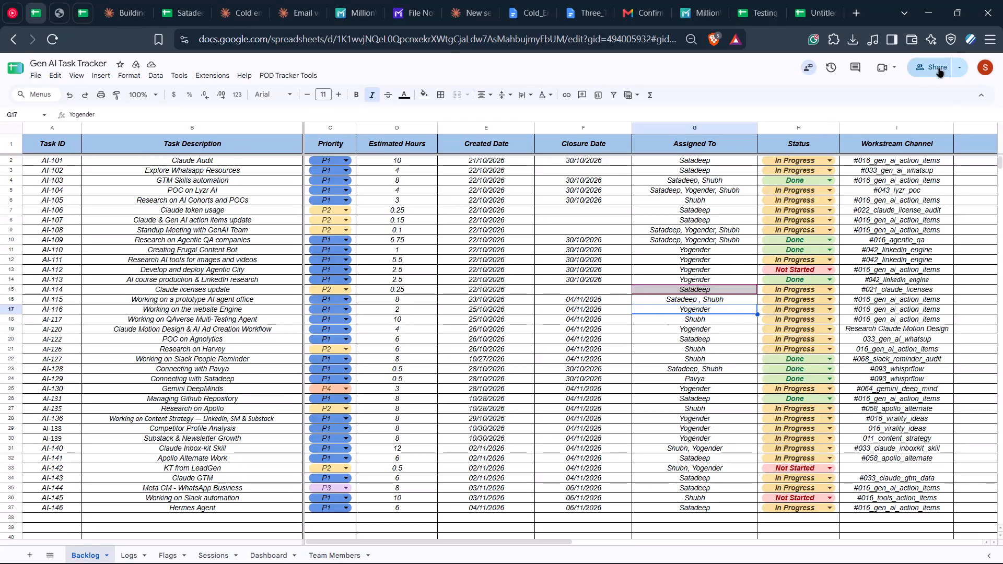
Open the sharing settings of the Gen AI Task Tracker and review the list of people with access and their roles.
{"action": "left_click", "coordinate": [937, 68]}
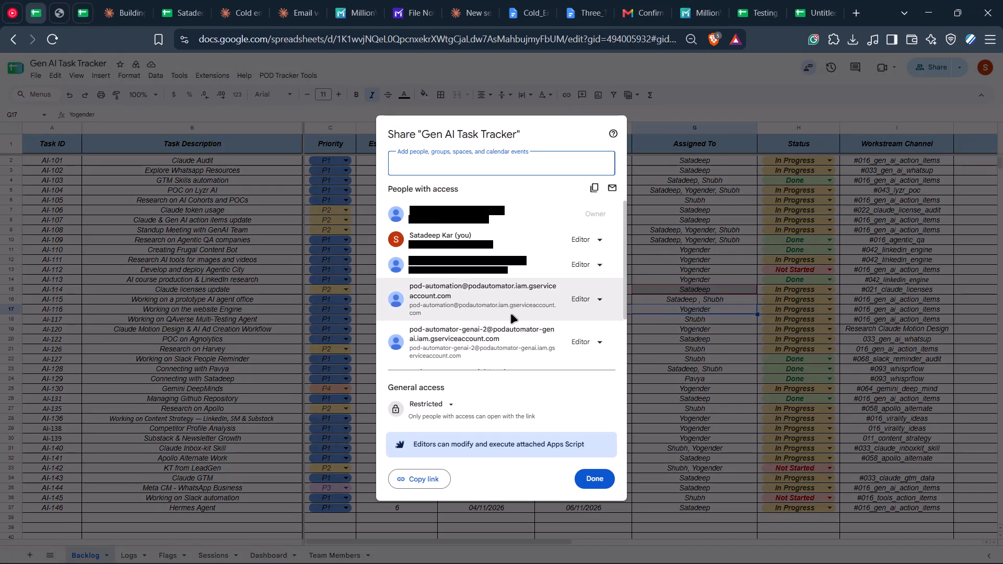
{"action": "scroll", "coordinate": [511, 314], "scroll_direction": "down", "scroll_amount": 8}
{"action": "scroll", "coordinate": [512, 316], "scroll_direction": "up", "scroll_amount": 1}
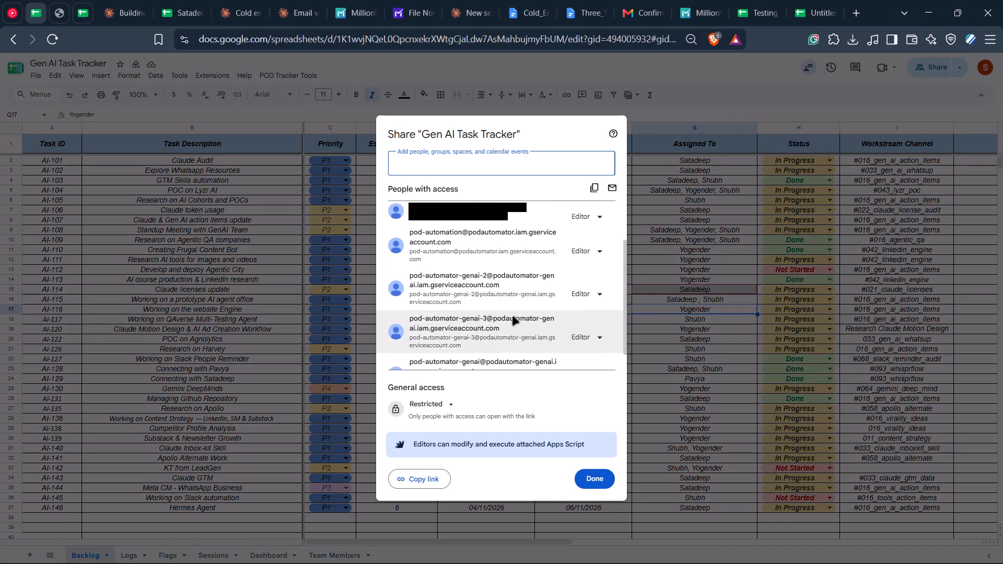
{"action": "scroll", "coordinate": [512, 316], "scroll_direction": "up", "scroll_amount": 2}
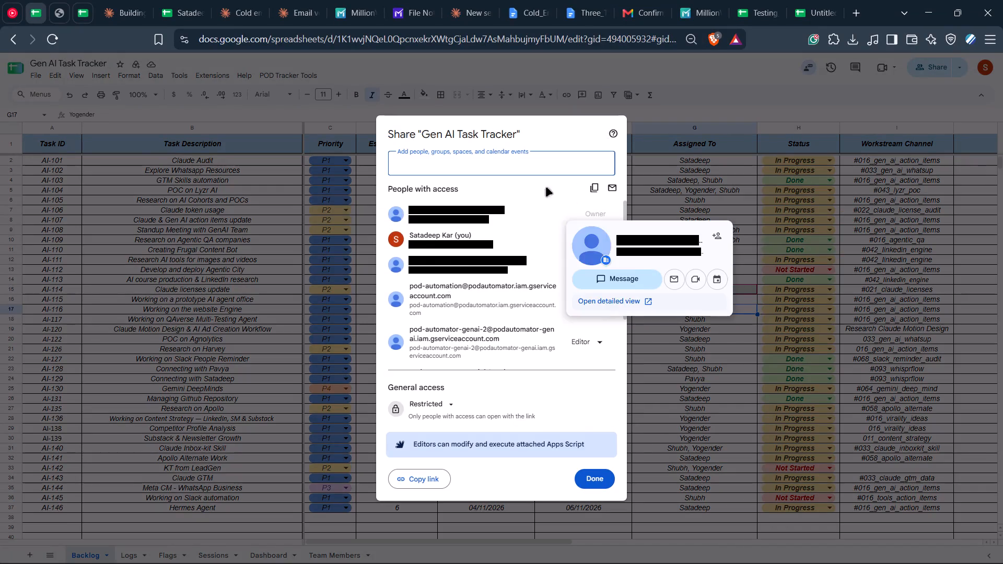
{"action": "scroll", "coordinate": [524, 249], "scroll_direction": "down", "scroll_amount": 2}
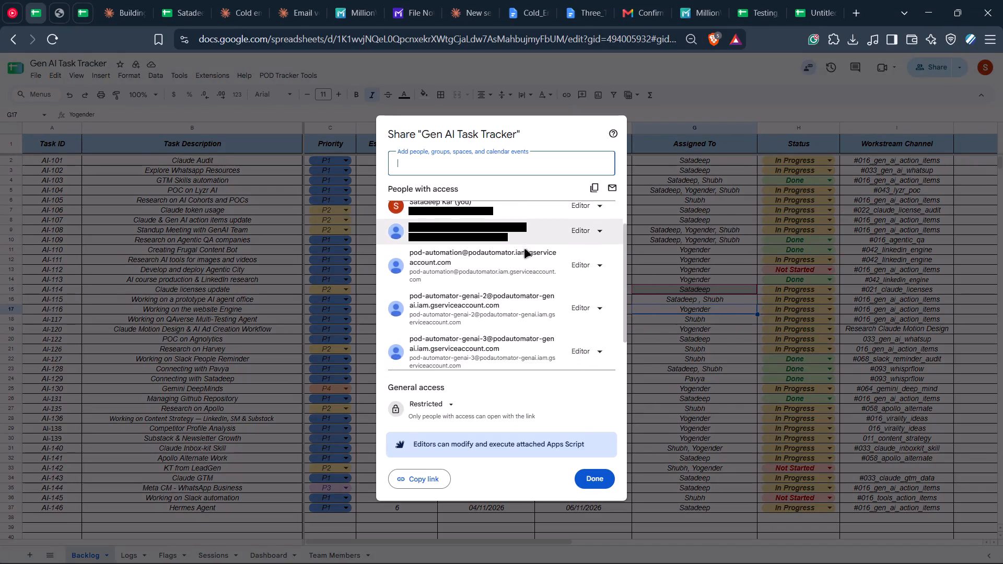
{"action": "scroll", "coordinate": [524, 249], "scroll_direction": "down", "scroll_amount": 2}
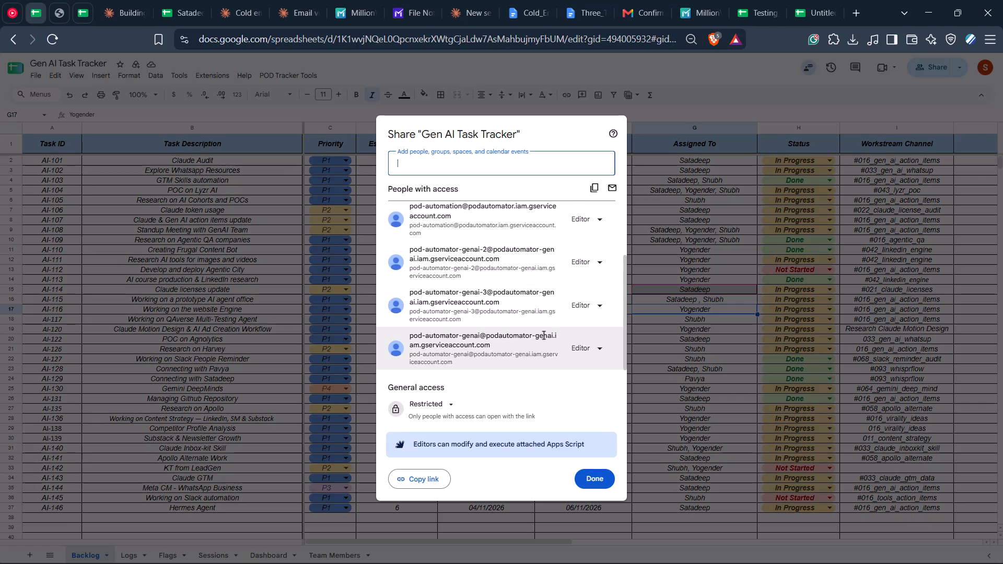
{"action": "scroll", "coordinate": [523, 311], "scroll_direction": "down", "scroll_amount": 2}
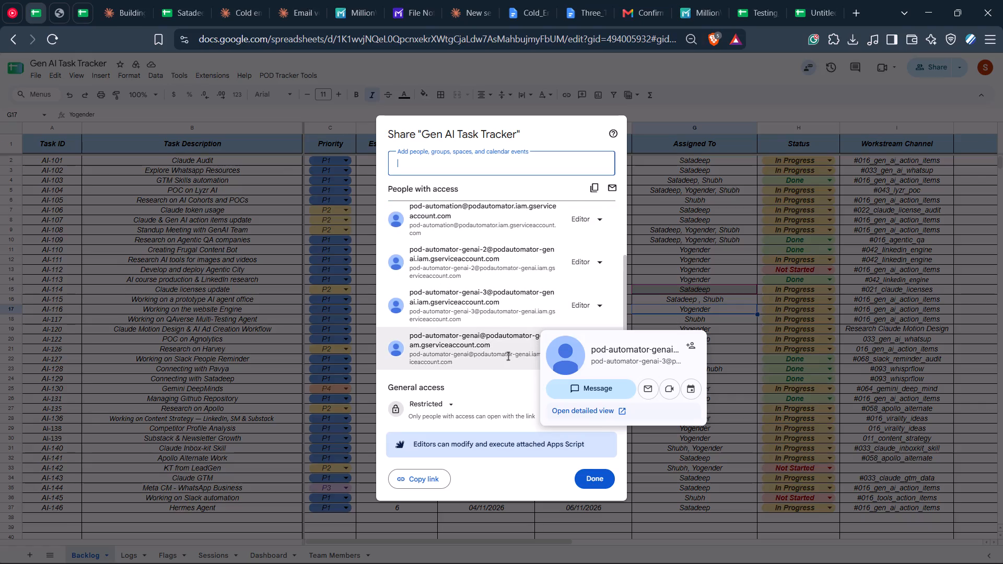
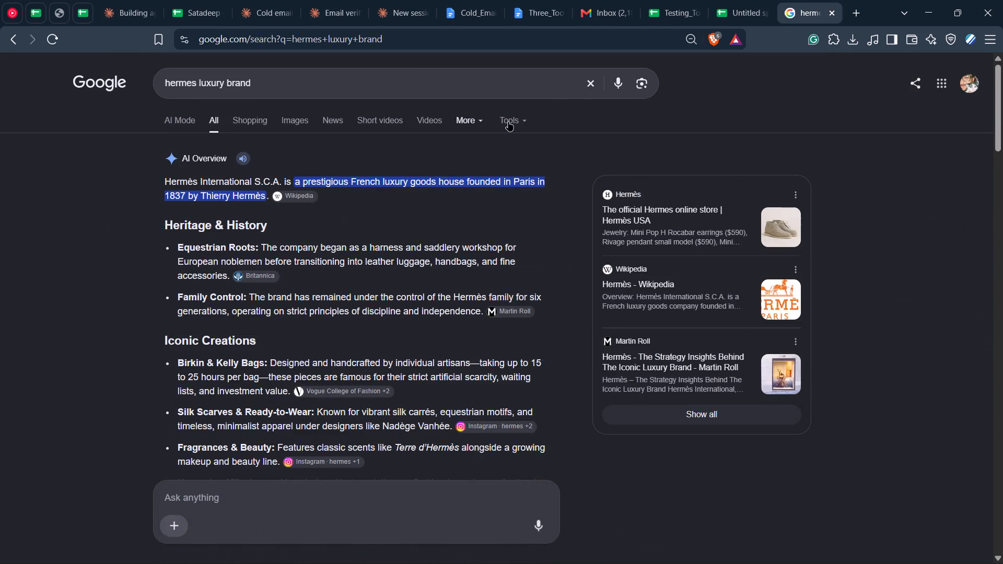
Replace the query "hermes luxury brand" with "hermes" and run the Google search.
{"action": "left_click", "coordinate": [592, 85]}
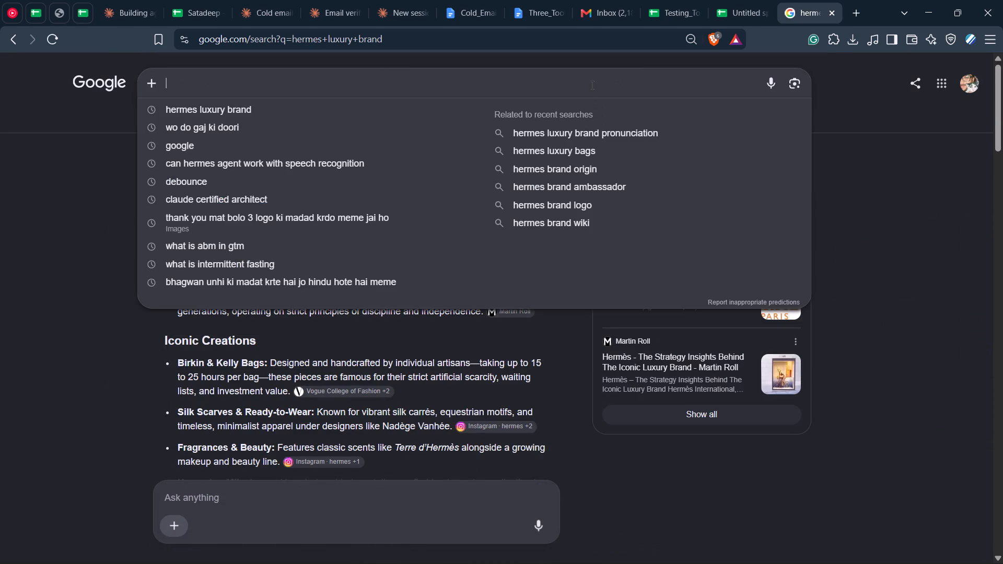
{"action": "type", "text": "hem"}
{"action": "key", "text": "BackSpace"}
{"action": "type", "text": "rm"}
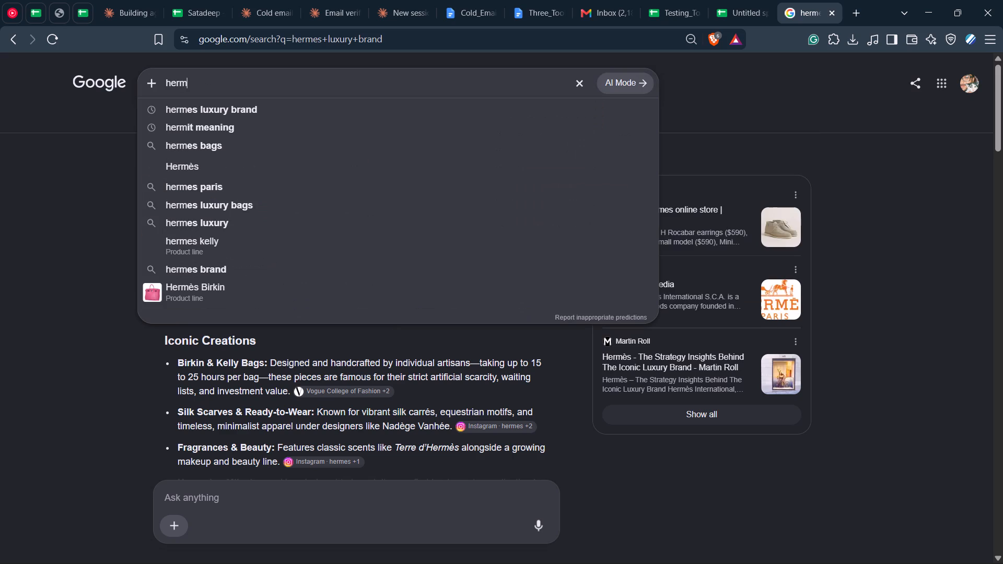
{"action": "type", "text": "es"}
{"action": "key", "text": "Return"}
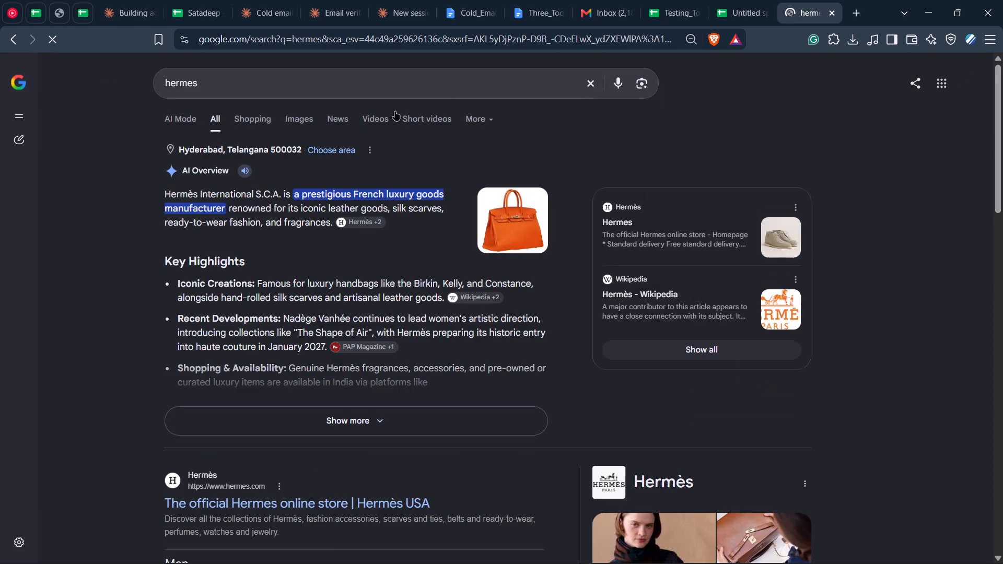
Listen to the AI Overview of the hermes search results read aloud, pausing and resuming the audio, and reload the page.
{"action": "left_click", "coordinate": [240, 172]}
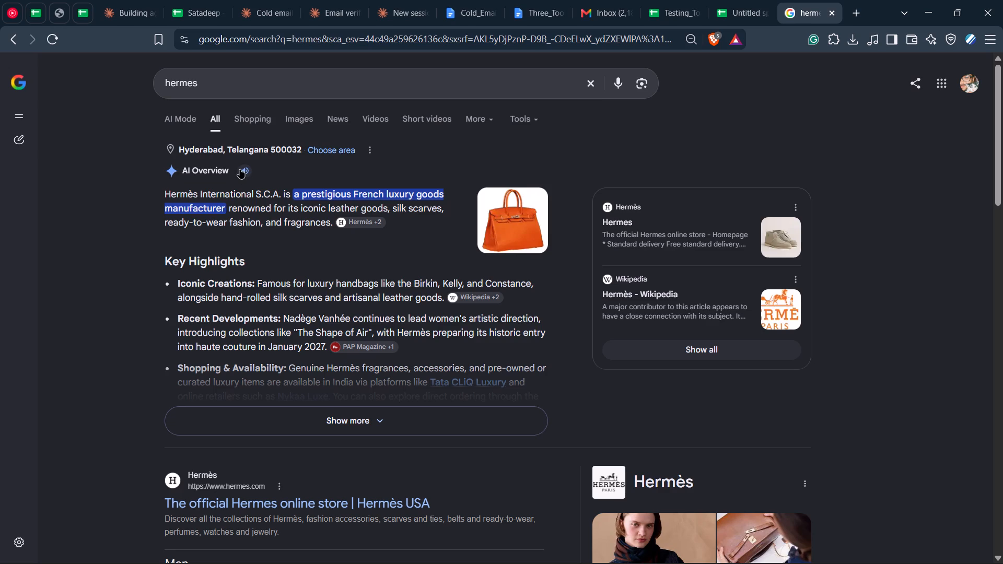
{"action": "left_click", "coordinate": [246, 171]}
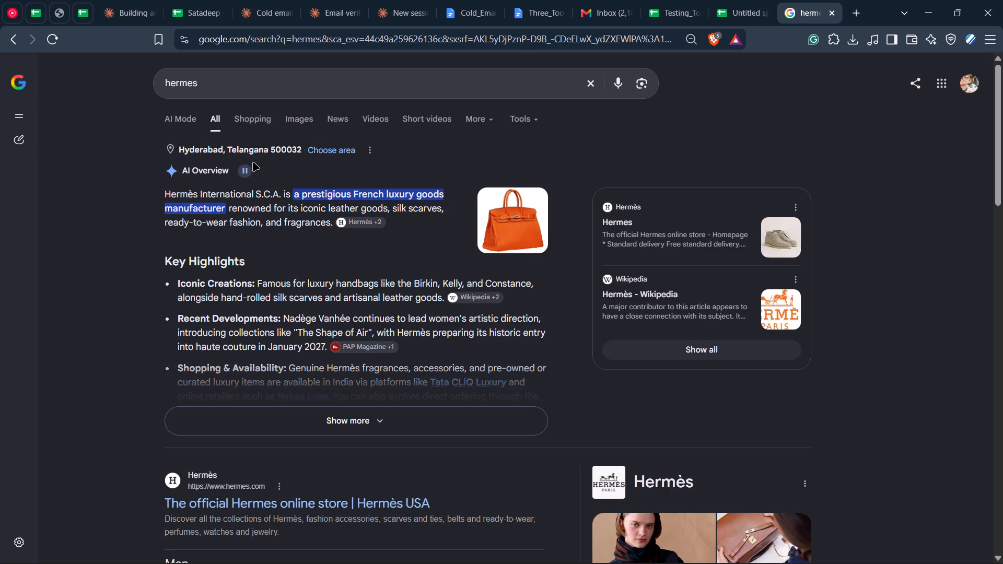
{"action": "left_click", "coordinate": [243, 170]}
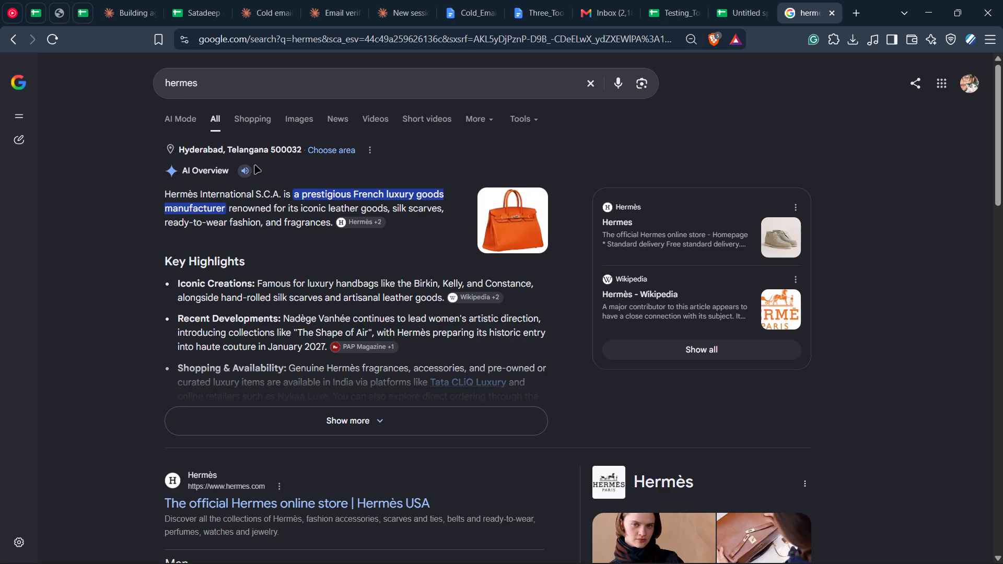
{"action": "left_click", "coordinate": [247, 171]}
{"action": "left_click", "coordinate": [241, 175]}
{"action": "left_click", "coordinate": [243, 170]}
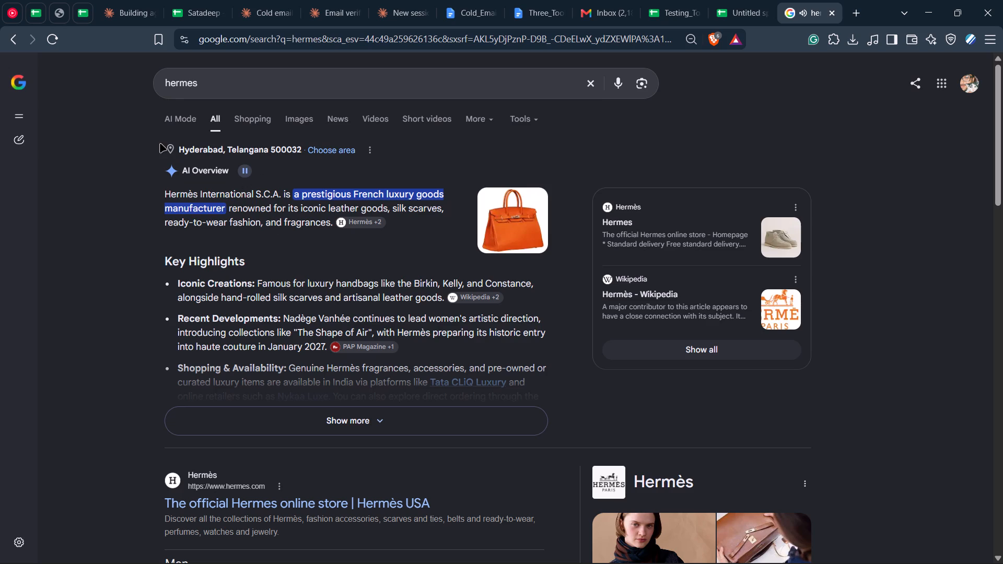
{"action": "left_click", "coordinate": [57, 38]}
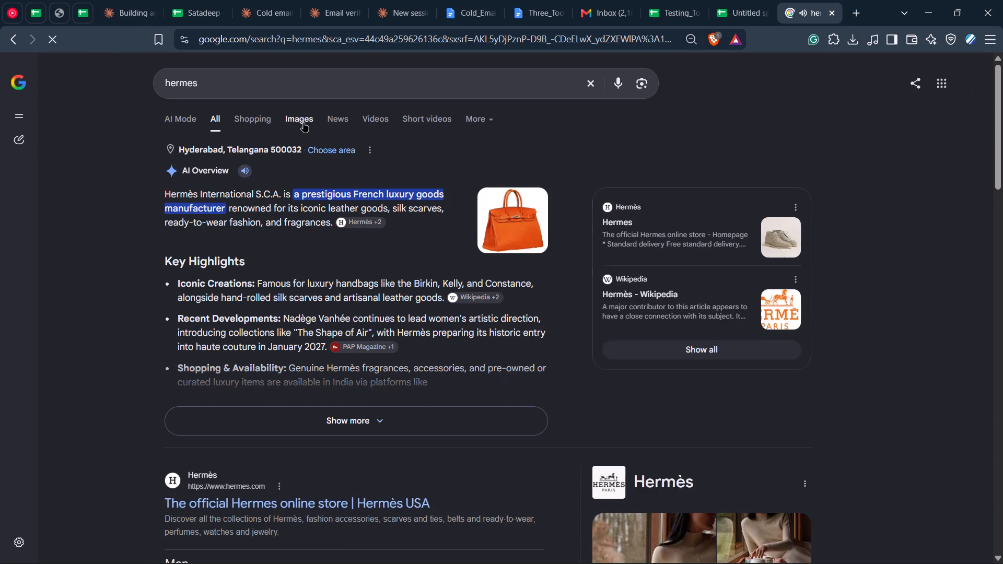
Play the read-aloud audio of the AI Overview for the hermes search on the reloaded results page.
{"action": "left_click", "coordinate": [250, 169]}
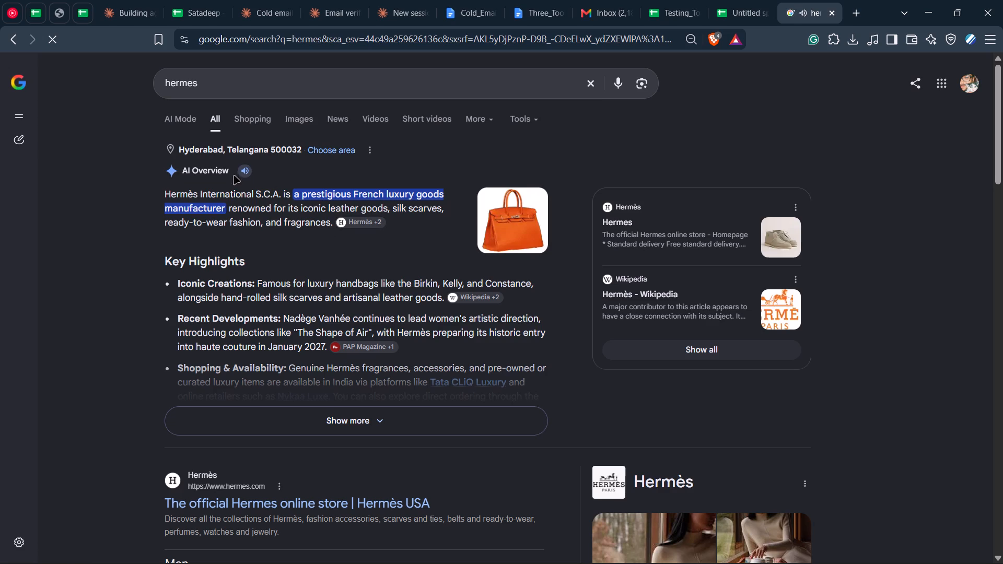
{"action": "left_click", "coordinate": [241, 171]}
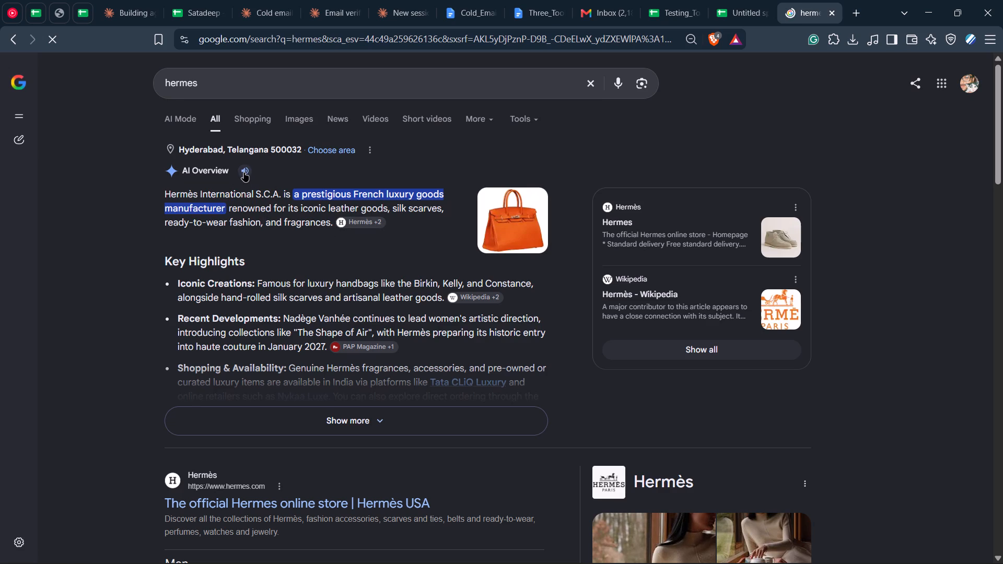
{"action": "left_click", "coordinate": [244, 172]}
{"action": "left_click", "coordinate": [279, 242]}
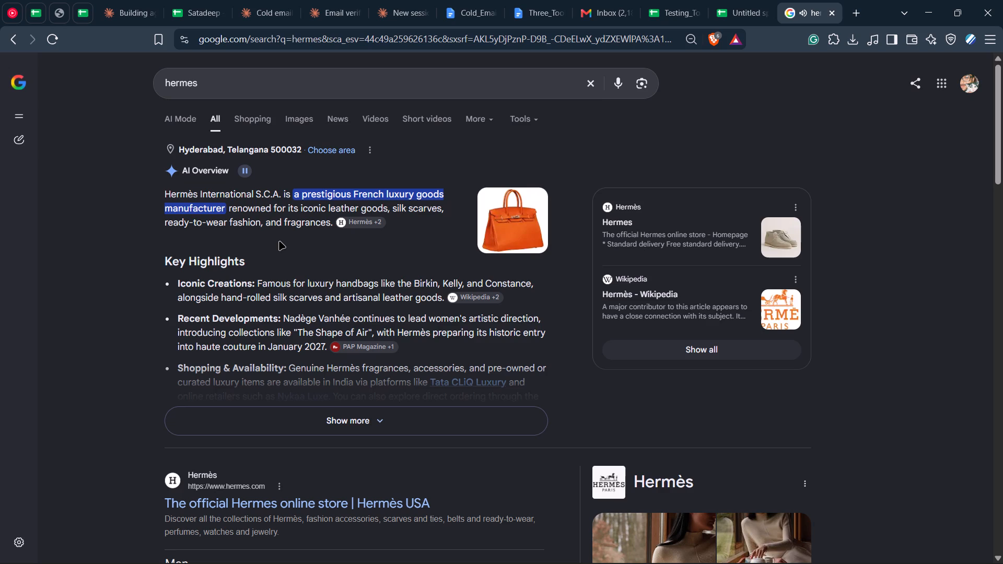
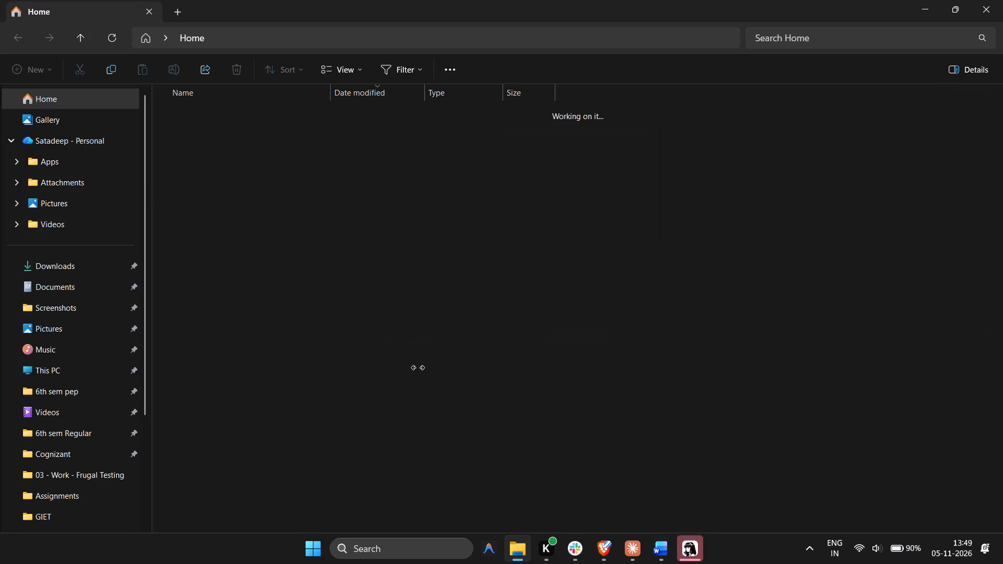
Rename the MillionVerifier full report PDF in Downloads as FULL_REPORT_MILLIONVERIFIER.COM.pdf, removing the "Untitled spreadsheet (3)_" prefix.
{"action": "left_click", "coordinate": [297, 131]}
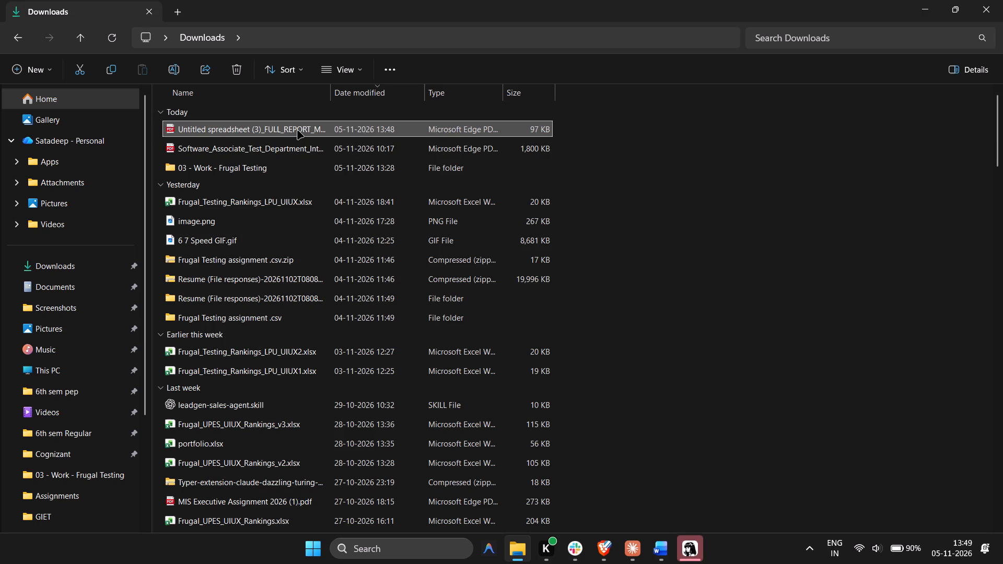
{"action": "left_click", "coordinate": [266, 131]}
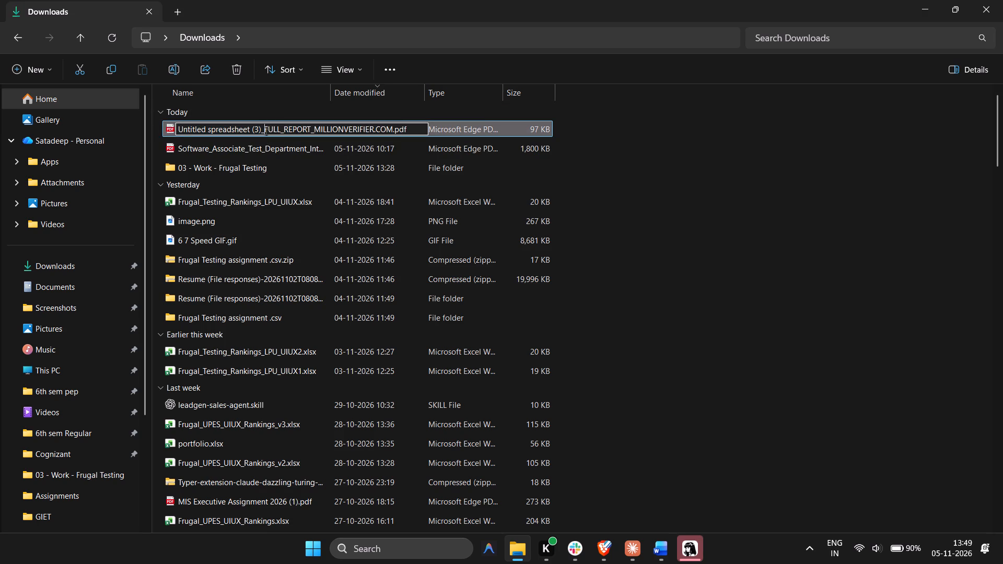
{"action": "key", "text": "BackSpace"}
{"action": "key", "text": "BackSpace"}
{"action": "key", "text": "BackSpace"}
{"action": "key", "text": "BackSpace"}
{"action": "key", "text": "BackSpace"}
{"action": "key", "text": "BackSpace"}
{"action": "key", "text": "BackSpace"}
{"action": "key", "text": "BackSpace"}
{"action": "key", "text": "BackSpace"}
{"action": "key", "text": "BackSpace"}
{"action": "key", "text": "BackSpace"}
{"action": "key", "text": "BackSpace"}
{"action": "key", "text": "BackSpace"}
{"action": "key", "text": "BackSpace"}
{"action": "key", "text": "BackSpace"}
{"action": "key", "text": "BackSpace"}
{"action": "key", "text": "BackSpace"}
{"action": "key", "text": "BackSpace"}
{"action": "key", "text": "BackSpace"}
{"action": "key", "text": "BackSpace"}
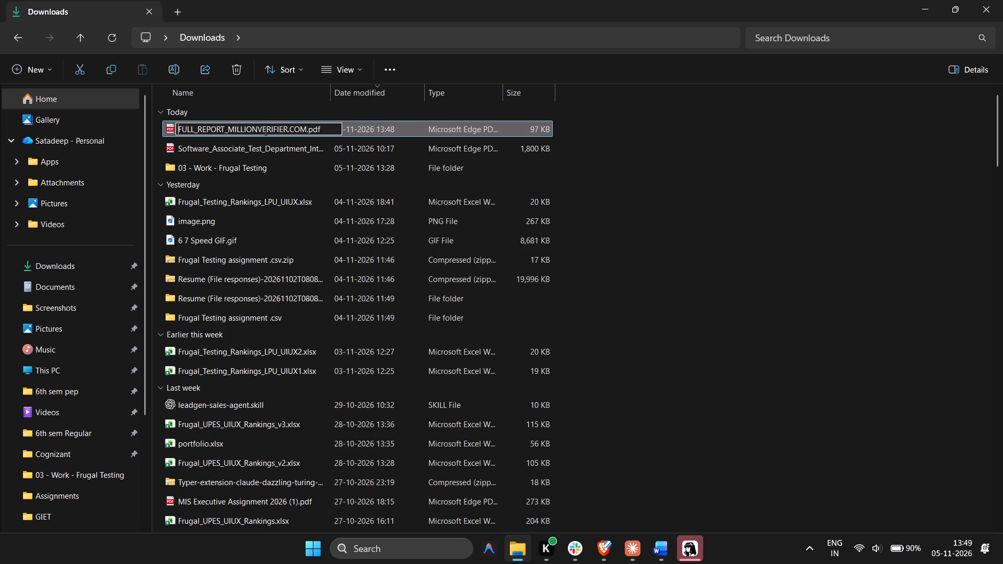
{"action": "key", "text": "Return"}
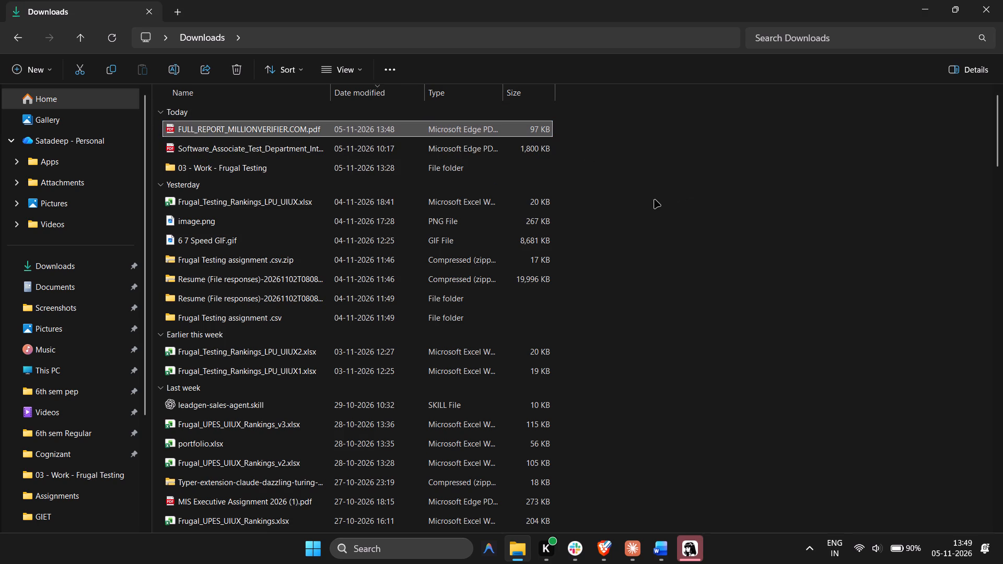
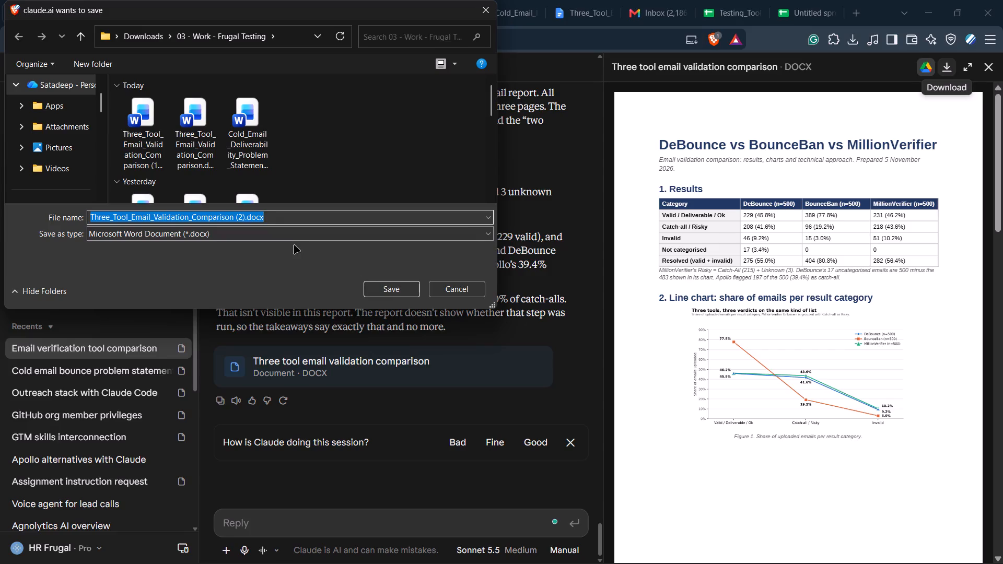
{"action": "left_click", "coordinate": [403, 291]}
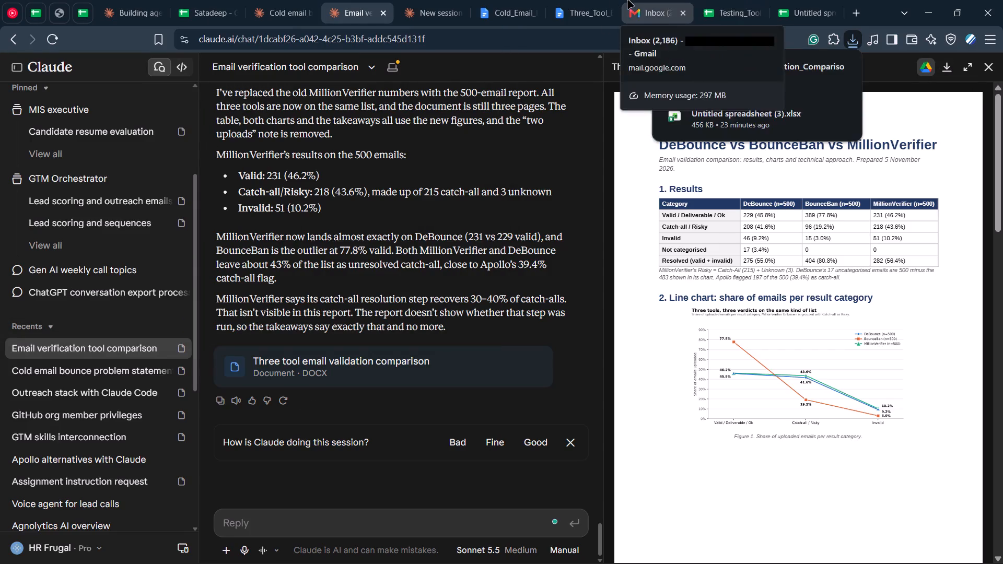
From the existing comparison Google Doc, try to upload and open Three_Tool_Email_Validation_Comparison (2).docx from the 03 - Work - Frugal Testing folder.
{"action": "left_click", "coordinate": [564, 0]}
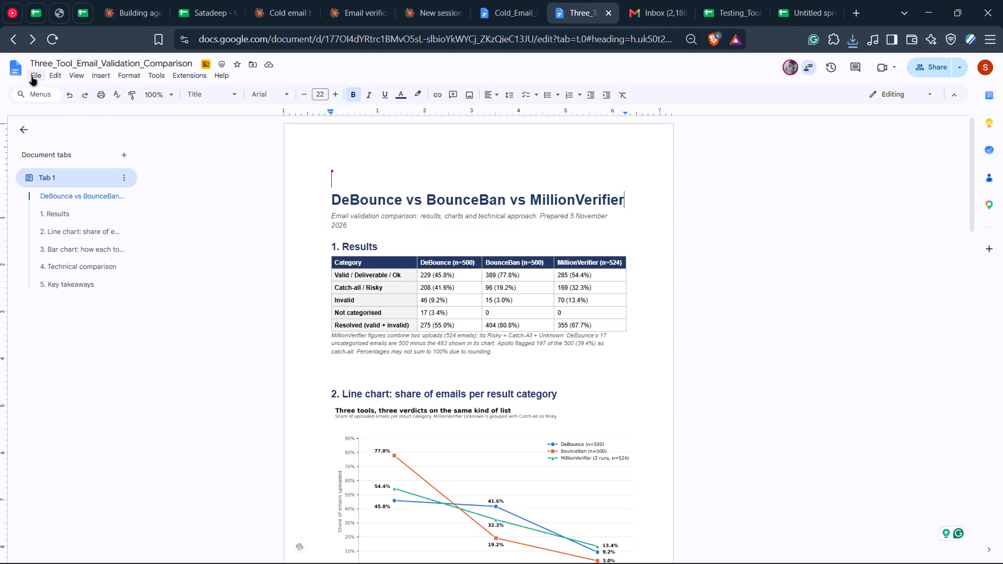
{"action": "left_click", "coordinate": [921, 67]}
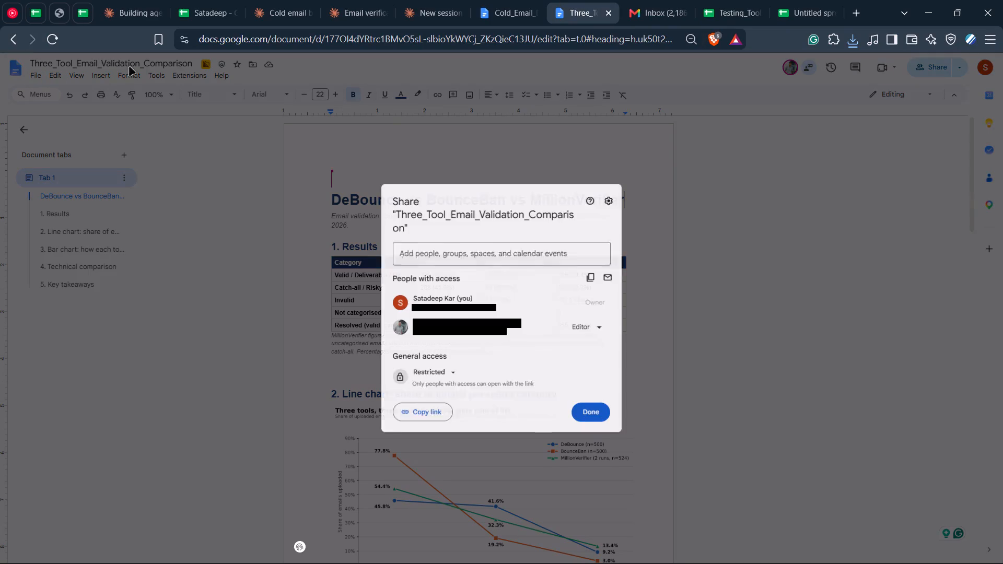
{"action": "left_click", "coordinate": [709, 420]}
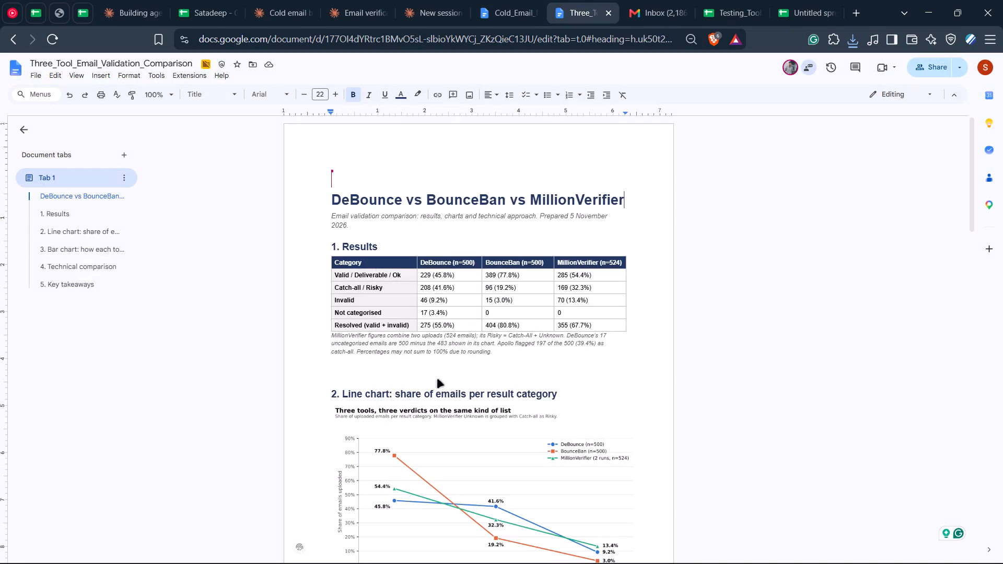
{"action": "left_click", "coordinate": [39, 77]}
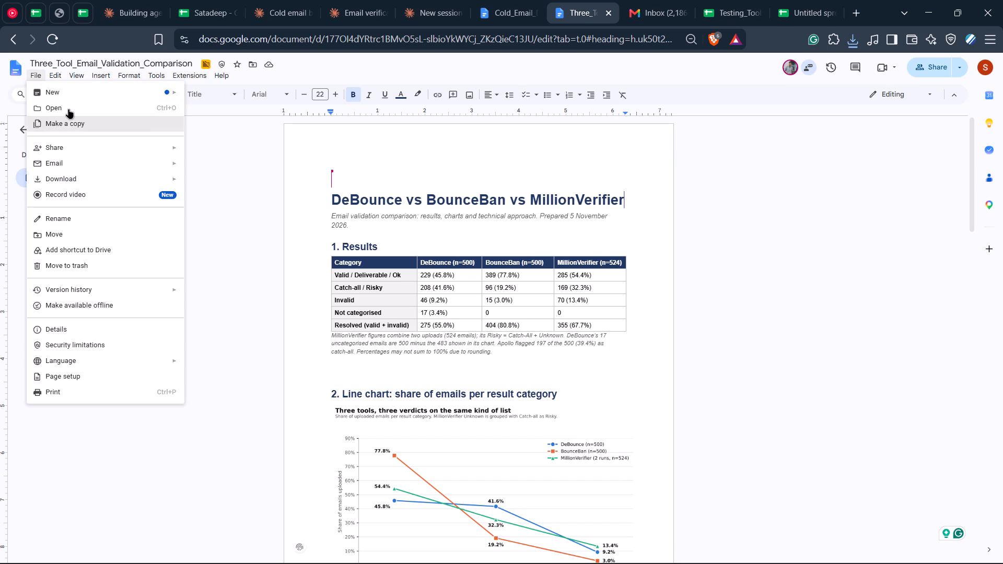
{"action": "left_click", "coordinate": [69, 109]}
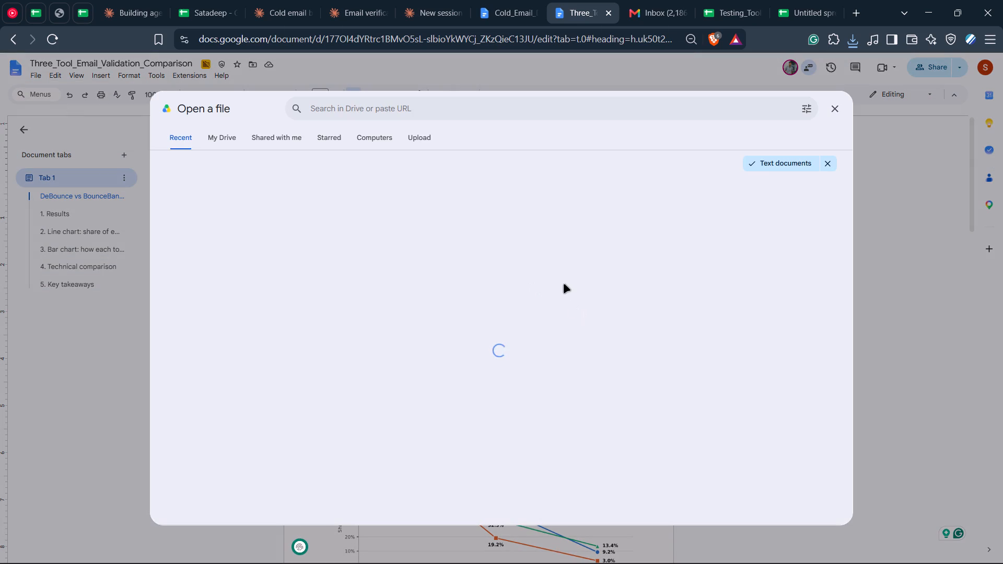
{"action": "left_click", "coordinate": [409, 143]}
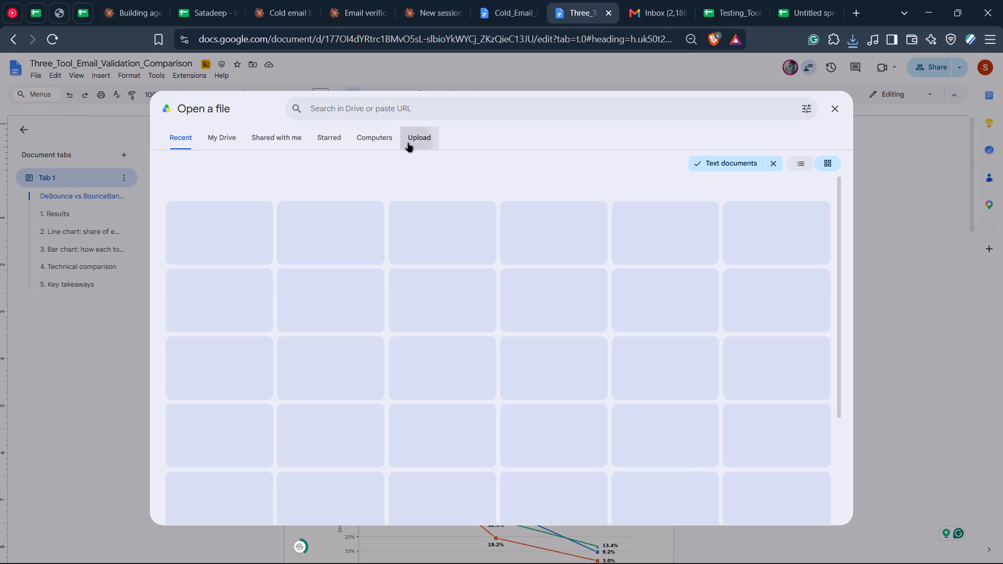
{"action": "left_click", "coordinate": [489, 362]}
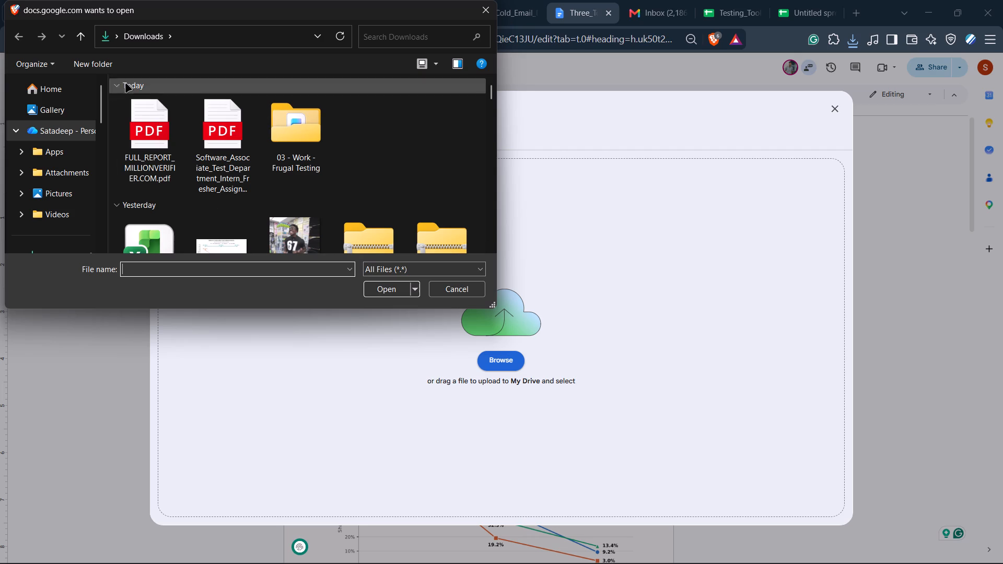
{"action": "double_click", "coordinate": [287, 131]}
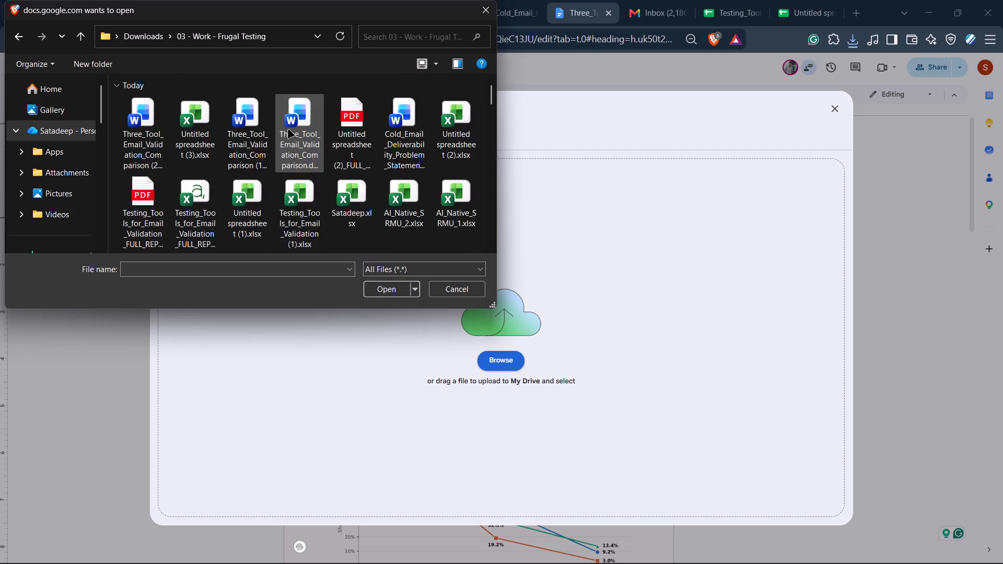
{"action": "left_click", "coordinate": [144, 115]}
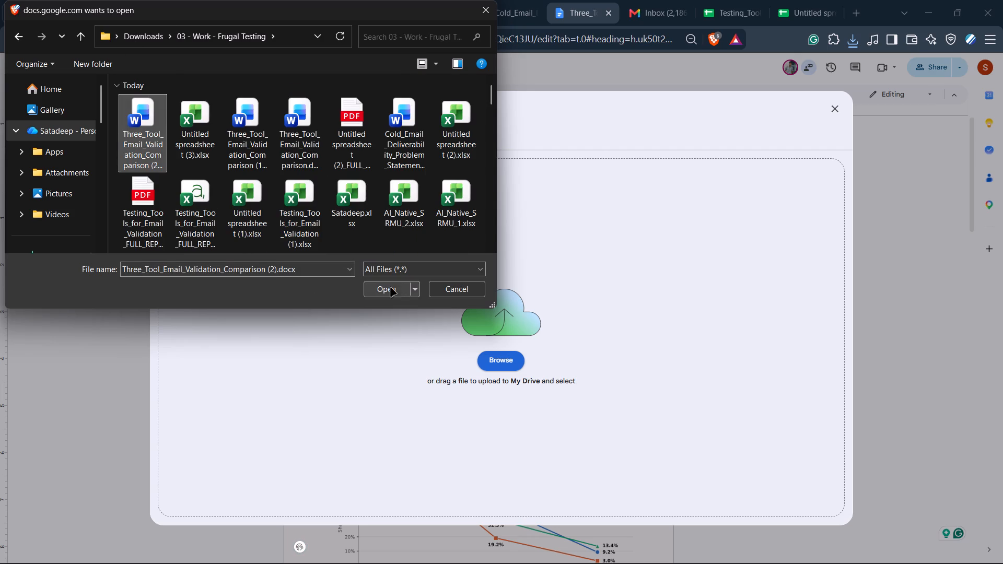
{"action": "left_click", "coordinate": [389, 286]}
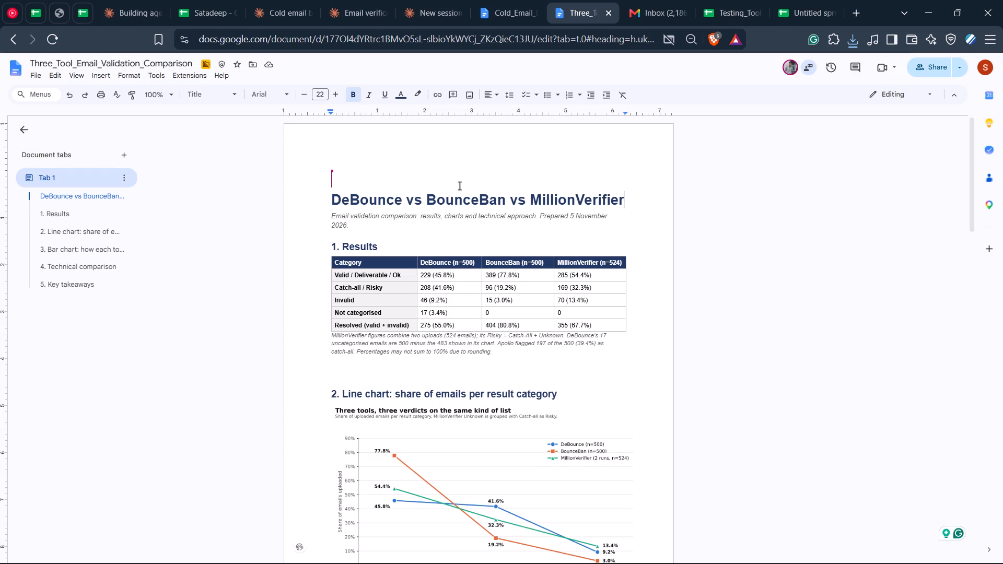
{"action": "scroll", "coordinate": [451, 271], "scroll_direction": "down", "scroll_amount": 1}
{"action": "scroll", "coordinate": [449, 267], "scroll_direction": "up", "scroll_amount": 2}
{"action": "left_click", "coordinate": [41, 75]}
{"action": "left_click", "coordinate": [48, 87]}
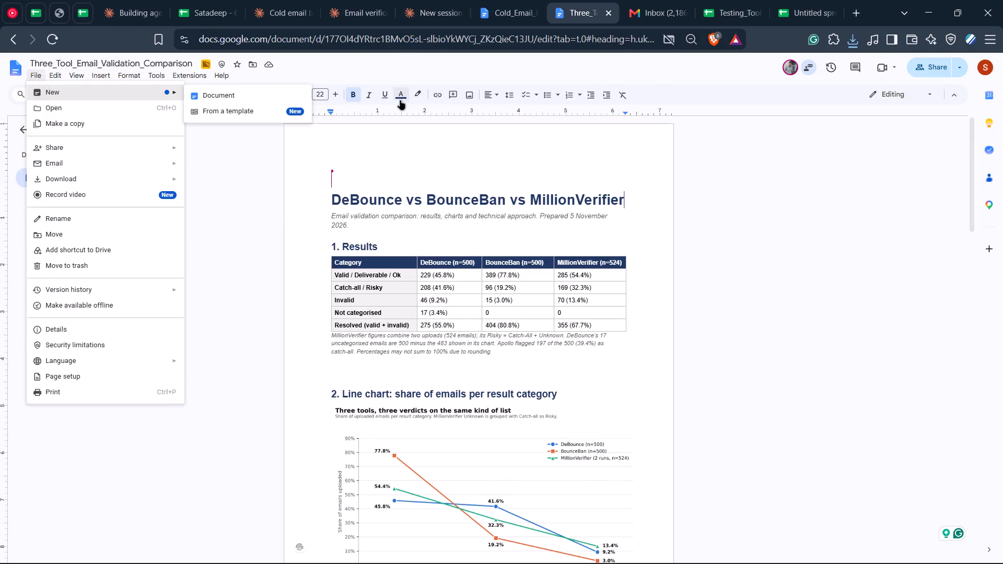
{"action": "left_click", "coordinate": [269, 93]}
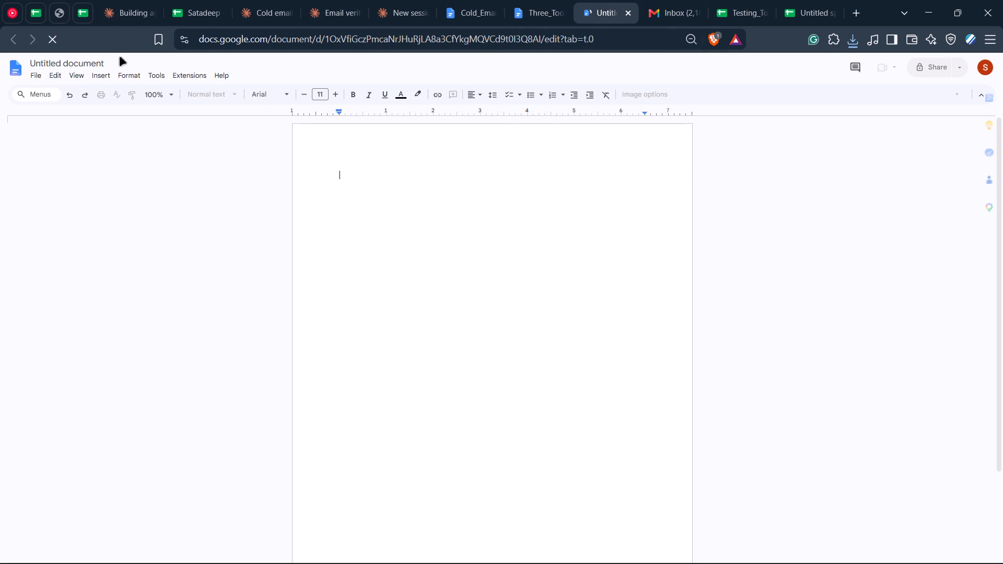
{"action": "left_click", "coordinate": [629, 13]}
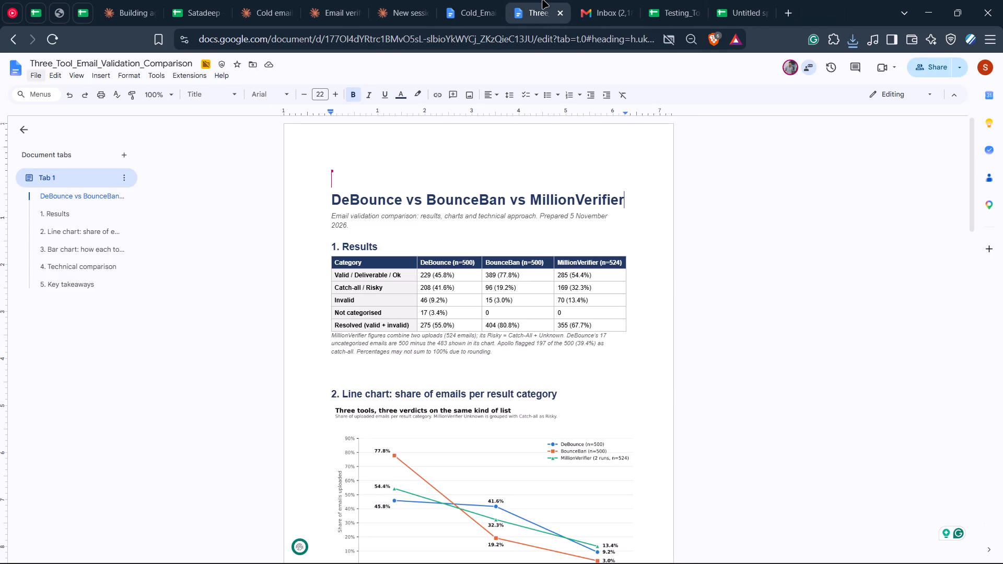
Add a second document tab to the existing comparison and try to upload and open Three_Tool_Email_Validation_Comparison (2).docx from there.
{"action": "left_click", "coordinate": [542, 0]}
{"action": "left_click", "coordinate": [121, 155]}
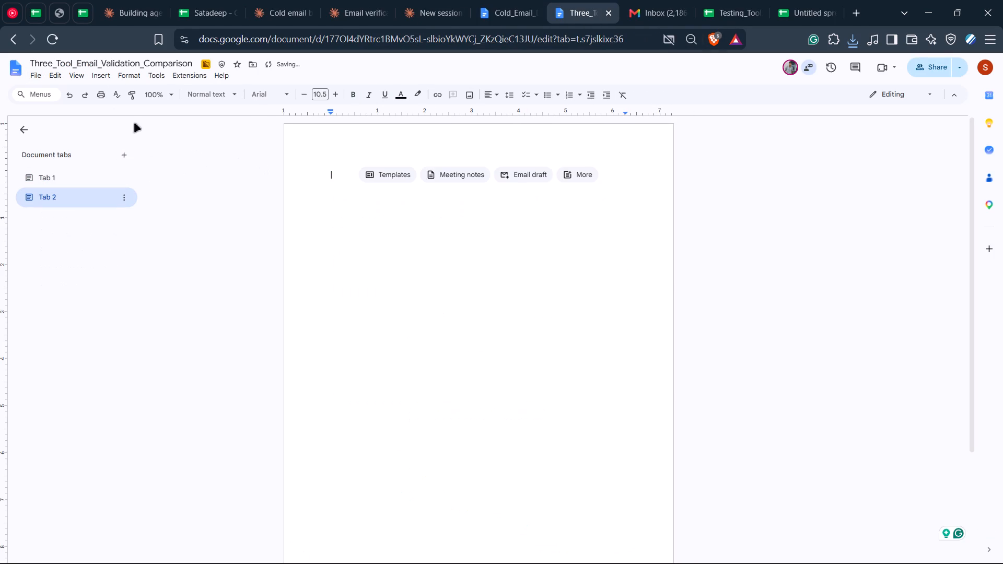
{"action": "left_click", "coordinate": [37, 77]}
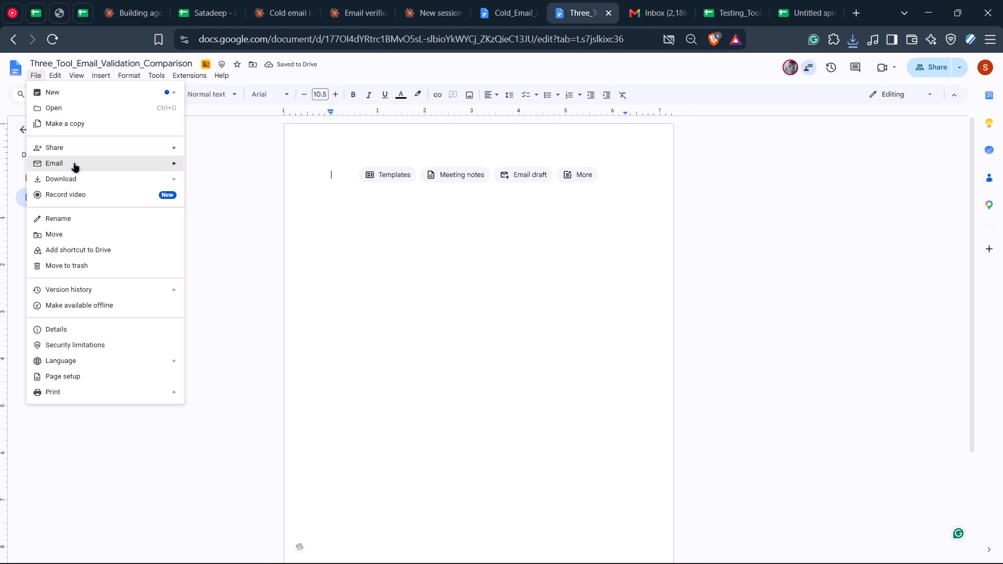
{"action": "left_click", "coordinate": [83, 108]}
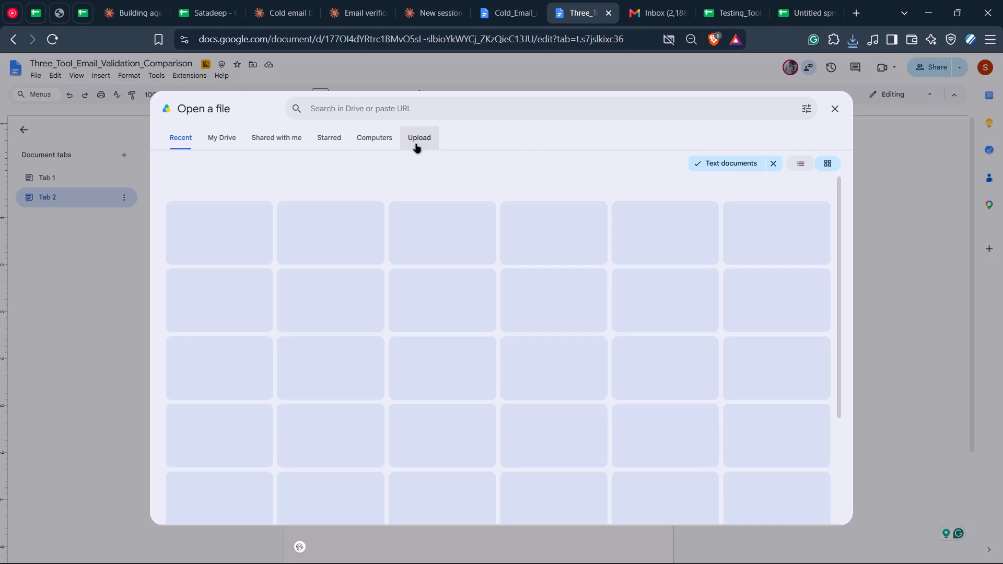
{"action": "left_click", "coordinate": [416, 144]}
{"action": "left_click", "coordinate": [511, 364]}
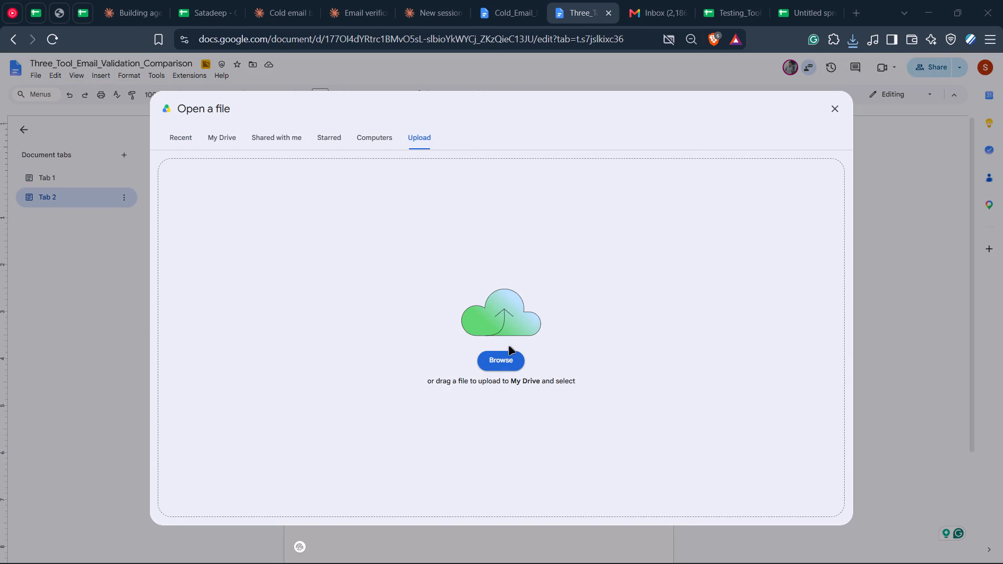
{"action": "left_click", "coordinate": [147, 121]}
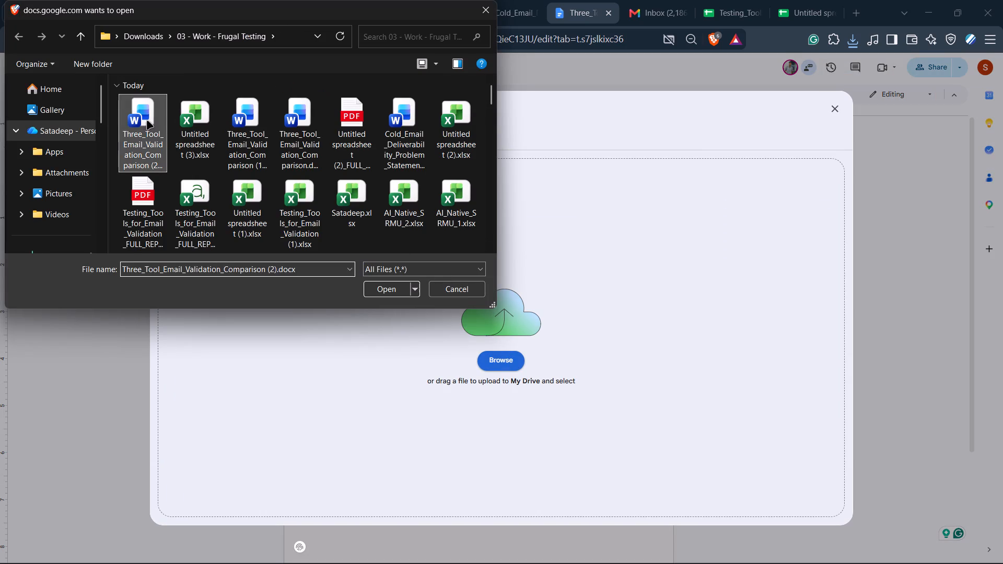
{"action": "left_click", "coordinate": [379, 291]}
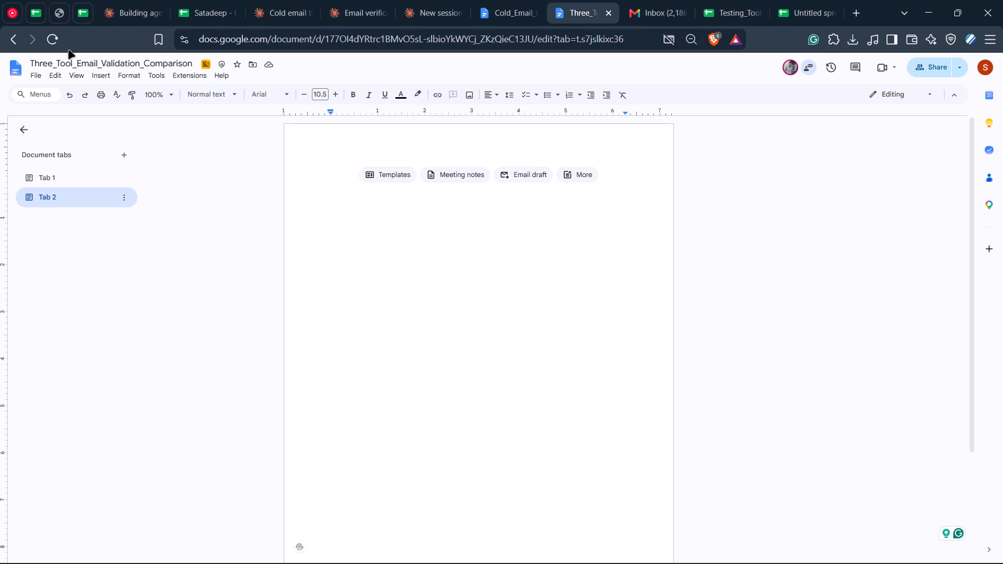
Create a new blank Google Docs document from the existing Three_Tool_Email_Validation_Comparison document.
{"action": "left_click", "coordinate": [40, 75]}
{"action": "left_click", "coordinate": [67, 88]}
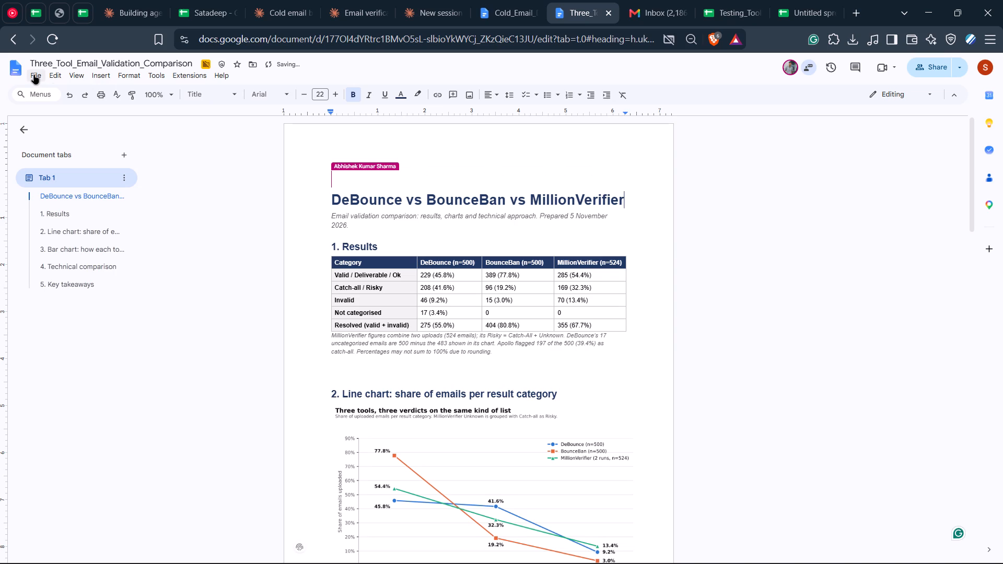
{"action": "left_click", "coordinate": [34, 75]}
{"action": "left_click", "coordinate": [55, 89]}
{"action": "left_click", "coordinate": [205, 97]}
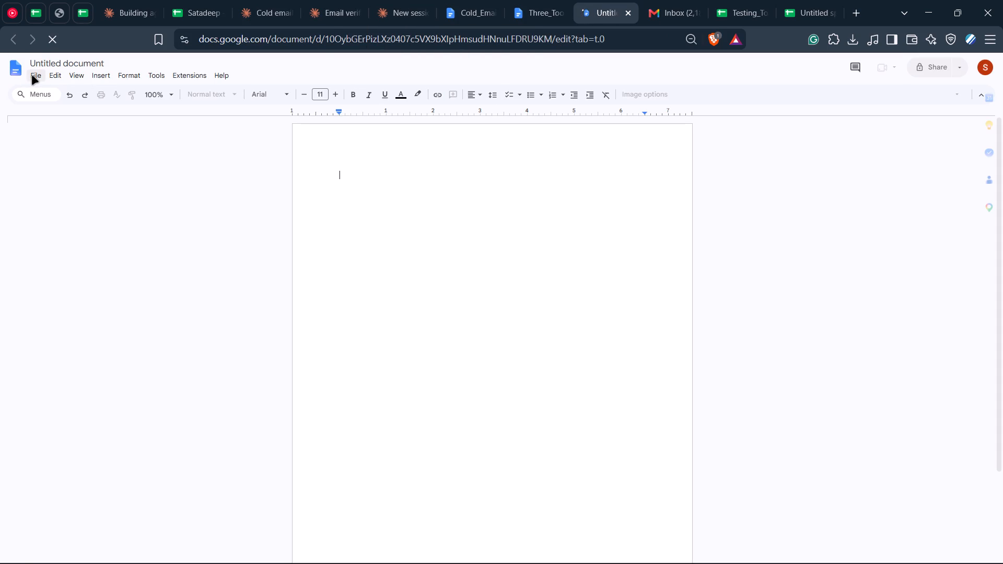
Upload and open Three_Tool_Email_Validation_Comparison (2).docx from the blank document.
{"action": "left_click", "coordinate": [37, 76]}
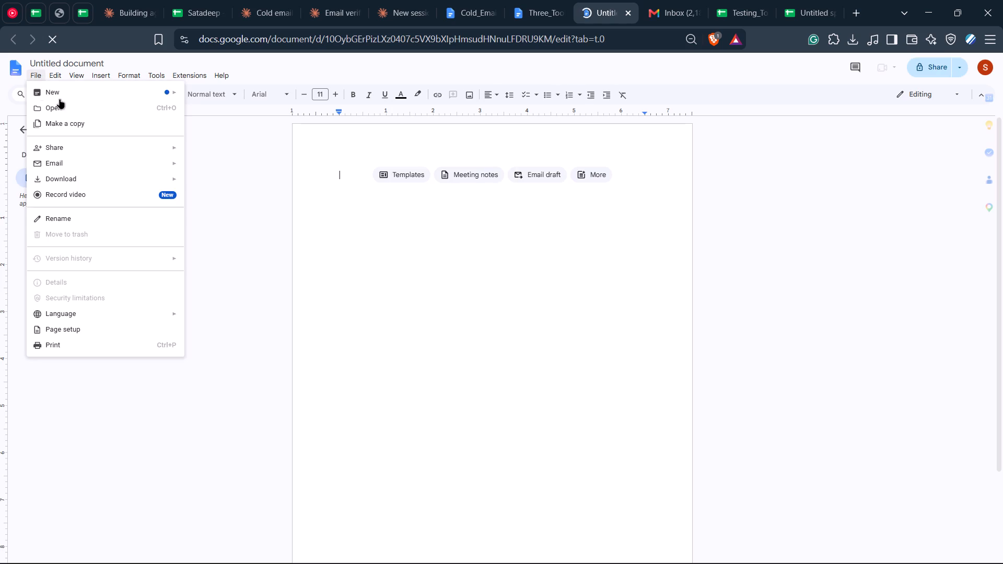
{"action": "left_click", "coordinate": [65, 108]}
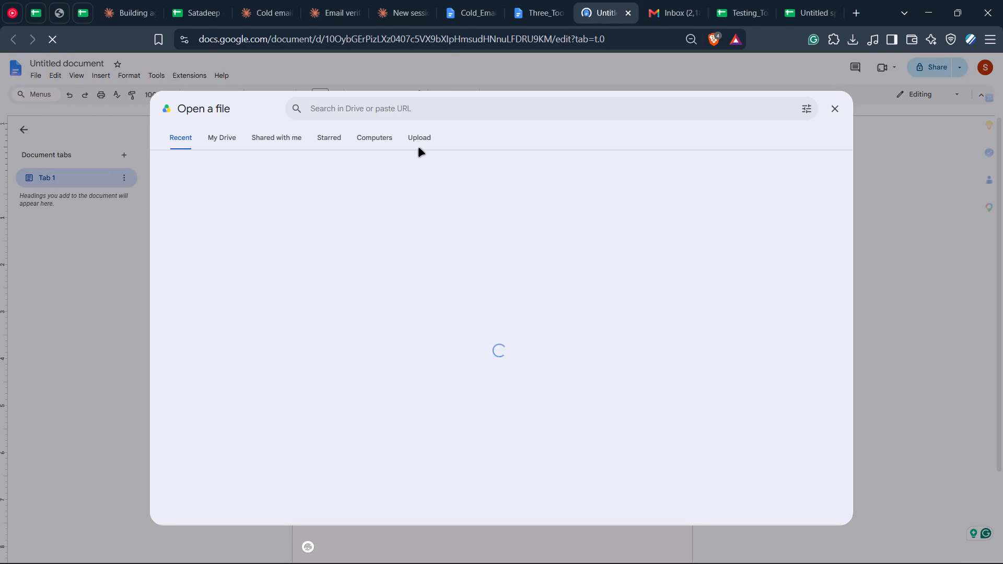
{"action": "left_click", "coordinate": [419, 135]}
{"action": "left_click", "coordinate": [509, 355]}
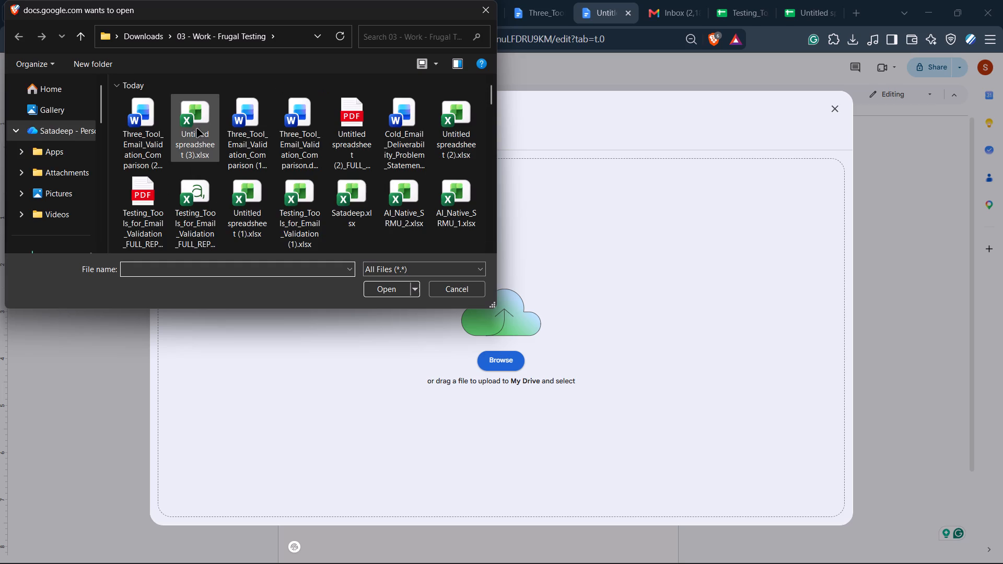
{"action": "left_click", "coordinate": [143, 119]}
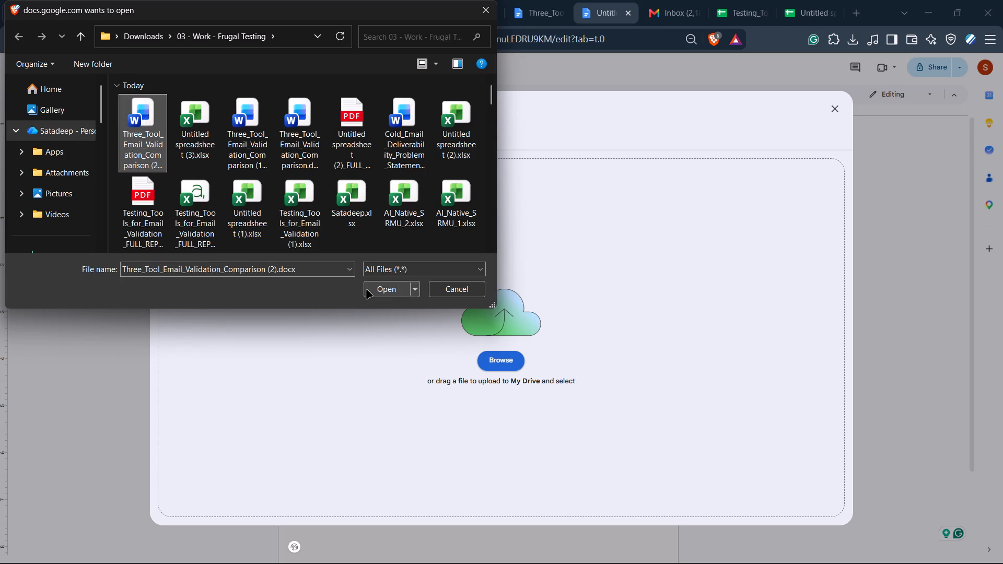
{"action": "left_click", "coordinate": [367, 290]}
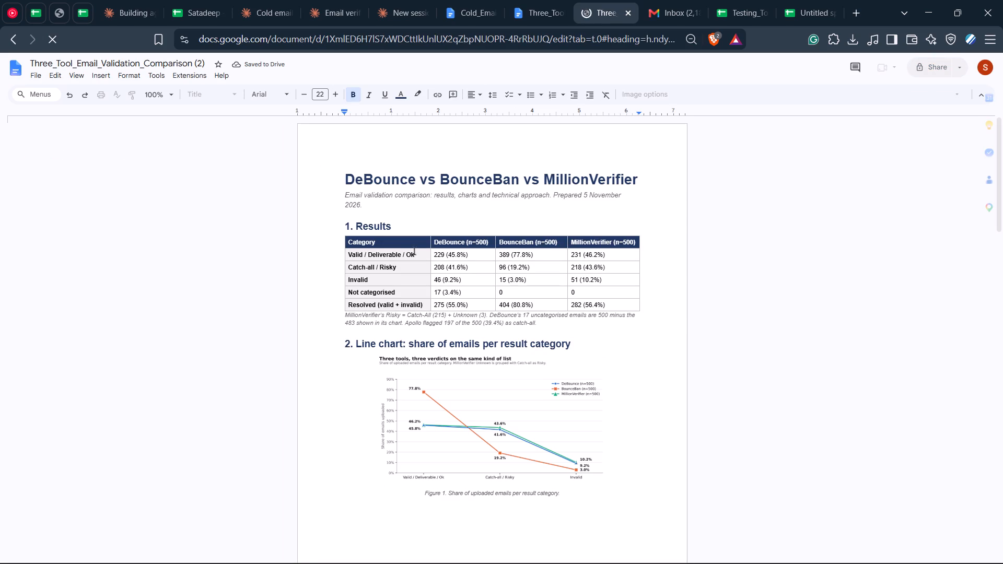
Insert a blank line above the title "DeBounce vs BounceBan vs MillionVerifier" at the start of the document.
{"action": "scroll", "coordinate": [520, 362], "scroll_direction": "down", "scroll_amount": 2}
{"action": "scroll", "coordinate": [520, 363], "scroll_direction": "up", "scroll_amount": 6}
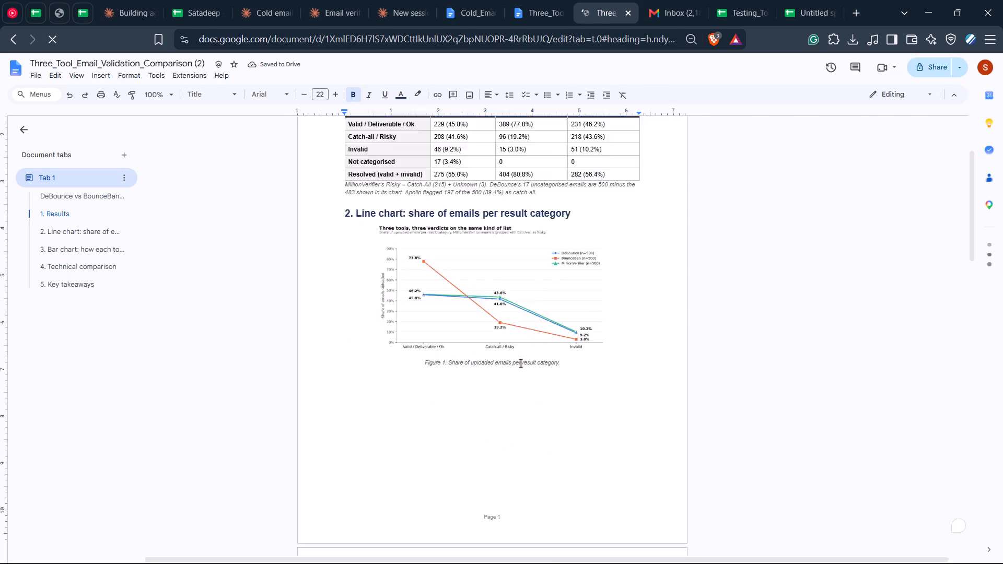
{"action": "scroll", "coordinate": [520, 363], "scroll_direction": "down", "scroll_amount": 1}
{"action": "scroll", "coordinate": [520, 363], "scroll_direction": "up", "scroll_amount": 4}
{"action": "key", "text": "Return"}
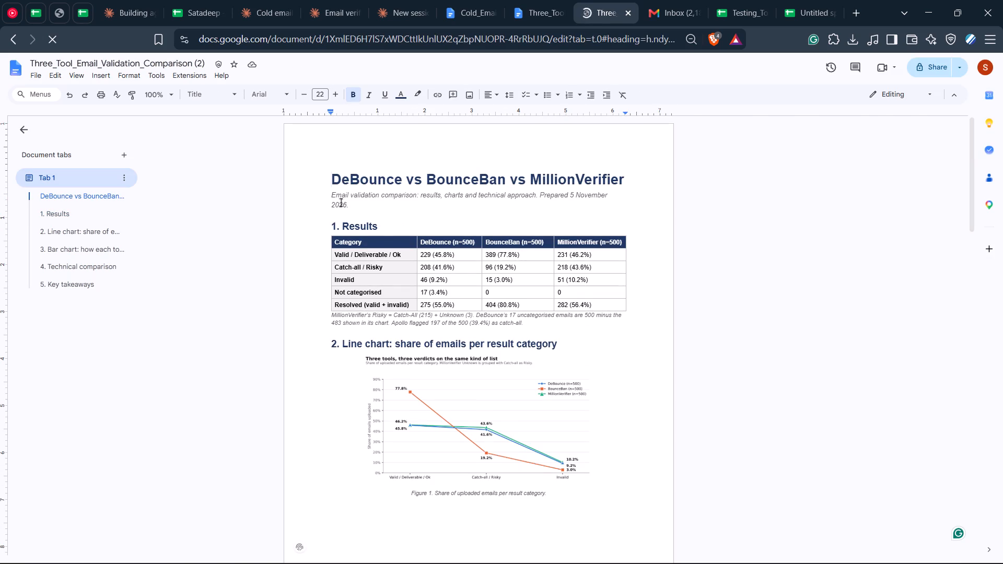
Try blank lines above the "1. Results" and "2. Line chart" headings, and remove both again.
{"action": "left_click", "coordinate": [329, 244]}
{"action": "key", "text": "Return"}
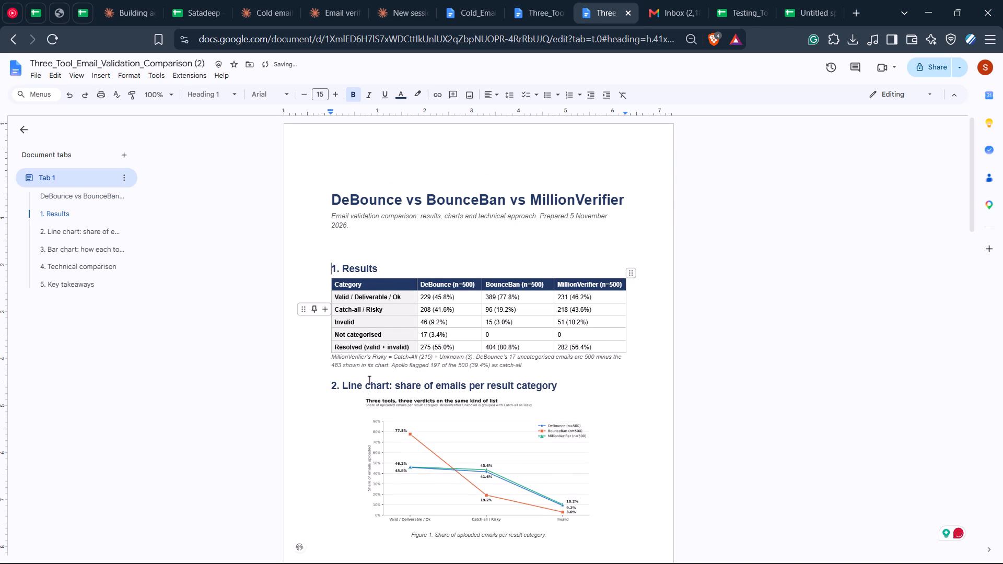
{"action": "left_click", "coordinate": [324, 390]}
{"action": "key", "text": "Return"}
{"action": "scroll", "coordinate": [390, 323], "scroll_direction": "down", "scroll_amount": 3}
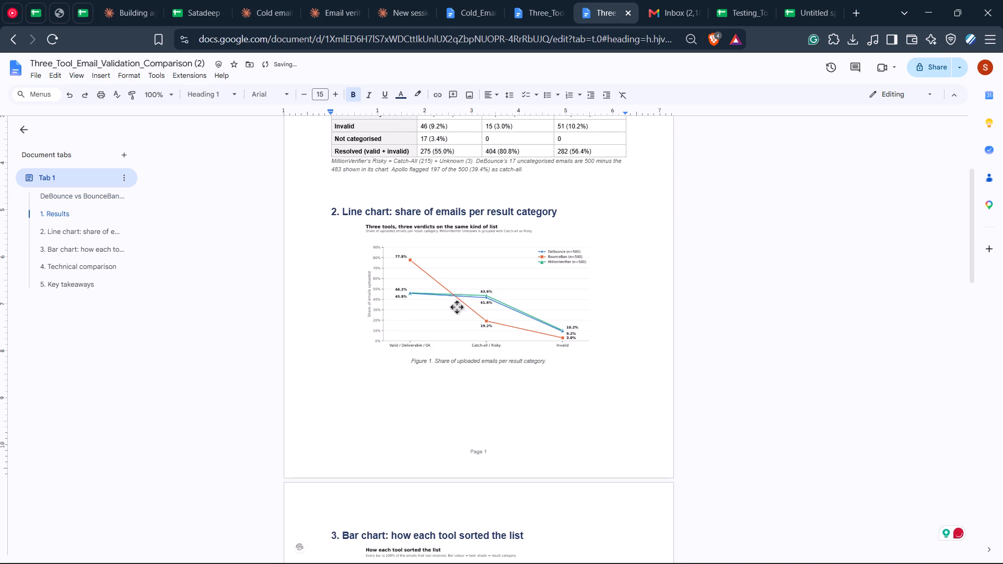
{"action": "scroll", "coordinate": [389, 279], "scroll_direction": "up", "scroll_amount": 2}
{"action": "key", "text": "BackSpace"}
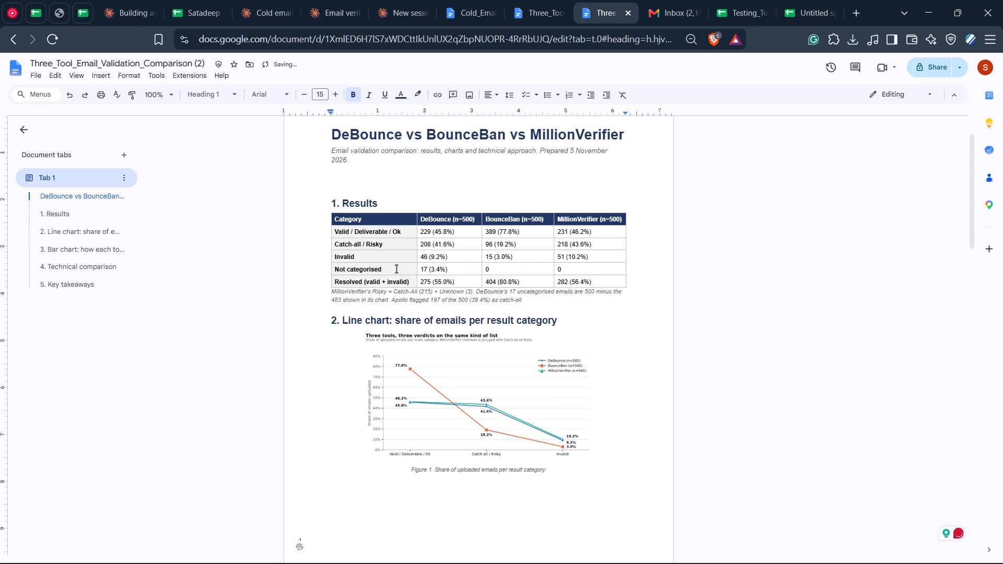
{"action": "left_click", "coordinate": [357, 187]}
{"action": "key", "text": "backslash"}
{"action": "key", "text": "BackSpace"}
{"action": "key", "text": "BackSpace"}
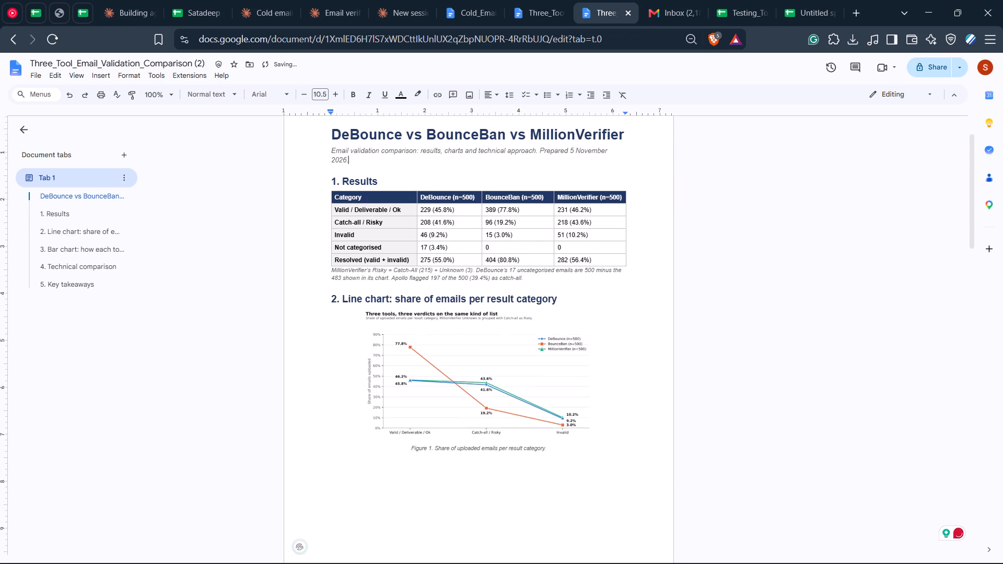
Enlarge the line chart in section 2 proportionally to about 6.7 inches wide, slightly wider than the text column.
{"action": "left_click", "coordinate": [468, 344]}
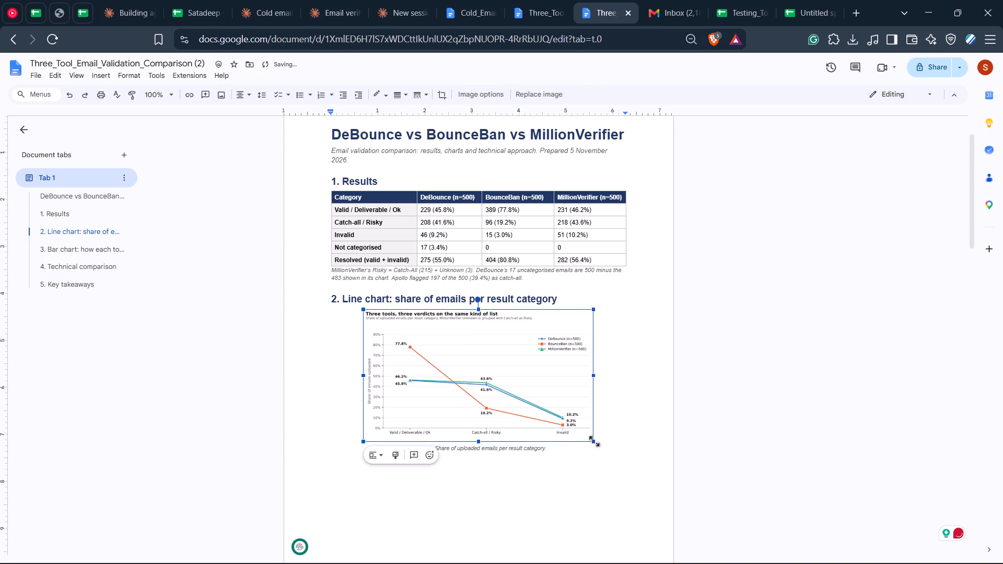
{"action": "left_click_drag", "start_coordinate": [594, 441], "coordinate": [640, 516]}
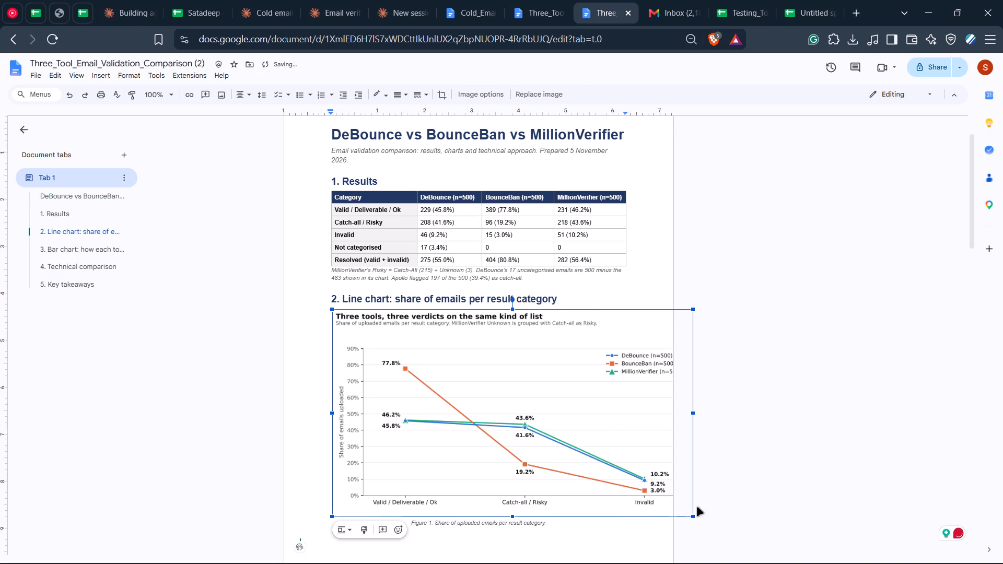
{"action": "left_click_drag", "start_coordinate": [695, 517], "coordinate": [670, 502]}
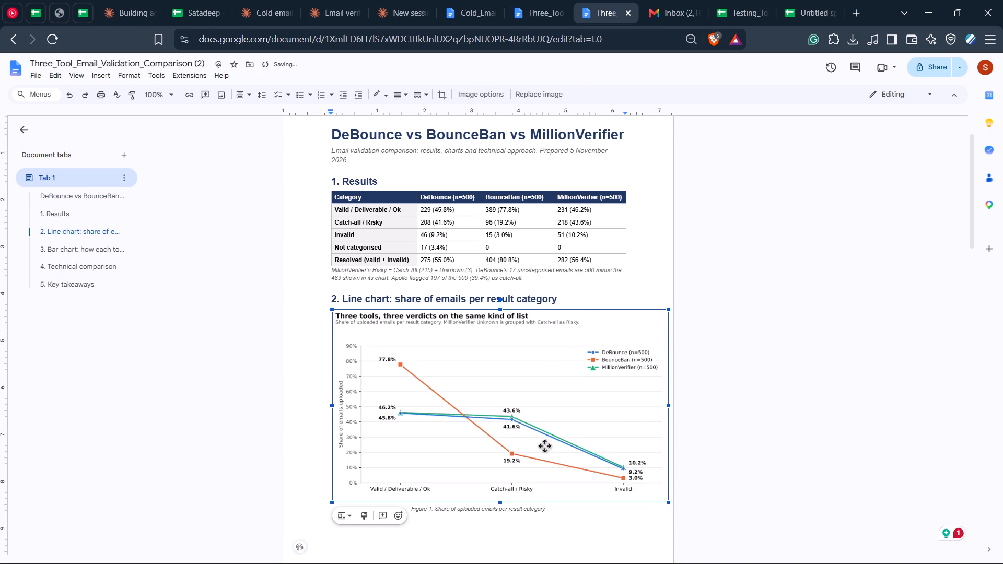
{"action": "left_click_drag", "start_coordinate": [540, 433], "coordinate": [524, 447]}
{"action": "left_click_drag", "start_coordinate": [667, 503], "coordinate": [643, 488]}
{"action": "left_click", "coordinate": [599, 506]}
{"action": "scroll", "coordinate": [501, 425], "scroll_direction": "down", "scroll_amount": 2}
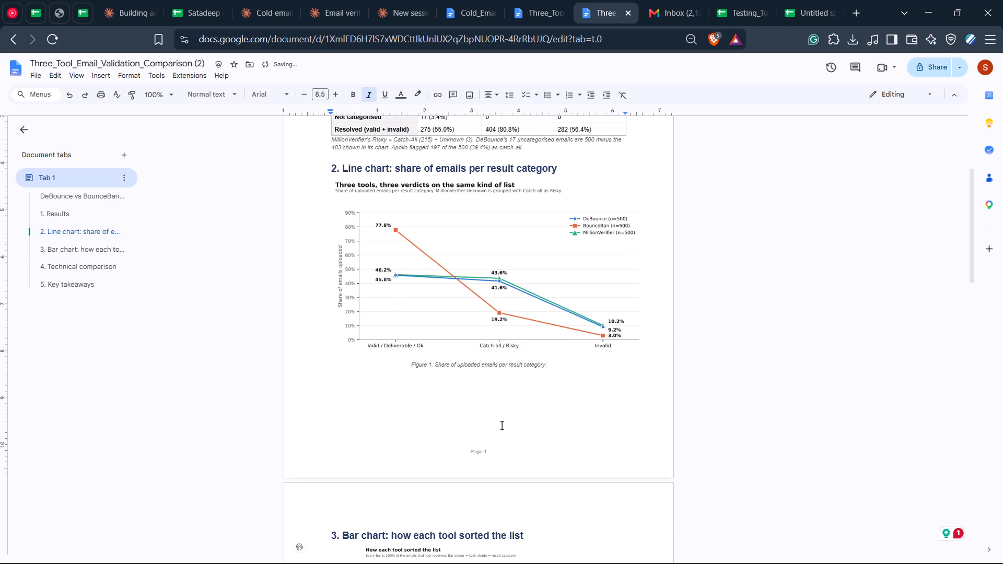
{"action": "scroll", "coordinate": [493, 410], "scroll_direction": "up", "scroll_amount": 2}
{"action": "left_click", "coordinate": [322, 294]}
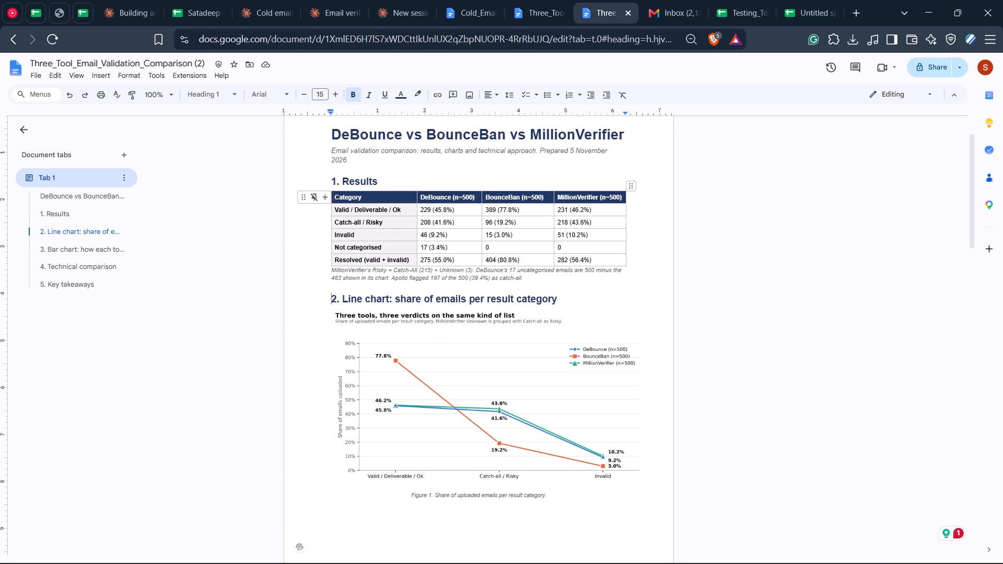
Set the line spacing of the entire Results table to 1.5.
{"action": "left_click_drag", "start_coordinate": [335, 196], "coordinate": [595, 254]}
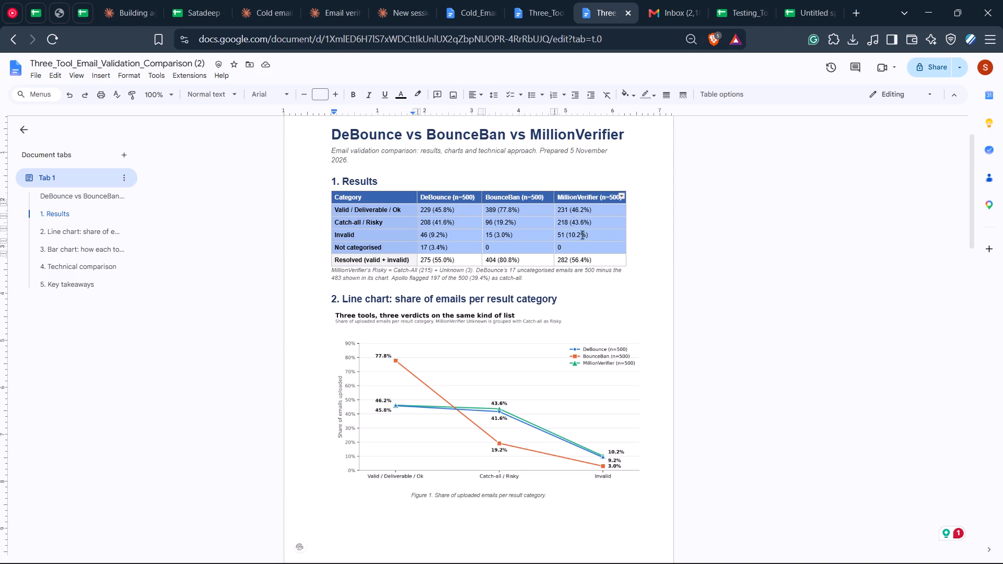
{"action": "left_click", "coordinate": [508, 223]}
{"action": "left_click_drag", "start_coordinate": [333, 197], "coordinate": [334, 243]}
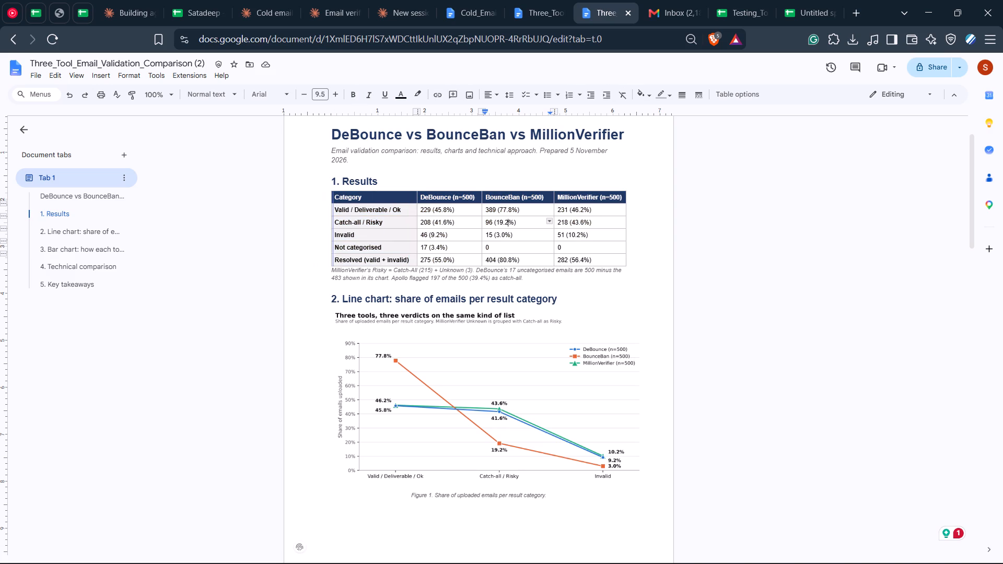
{"action": "left_click_drag", "start_coordinate": [334, 243], "coordinate": [333, 243]}
{"action": "left_click", "coordinate": [337, 198]}
{"action": "left_click_drag", "start_coordinate": [335, 196], "coordinate": [596, 262]}
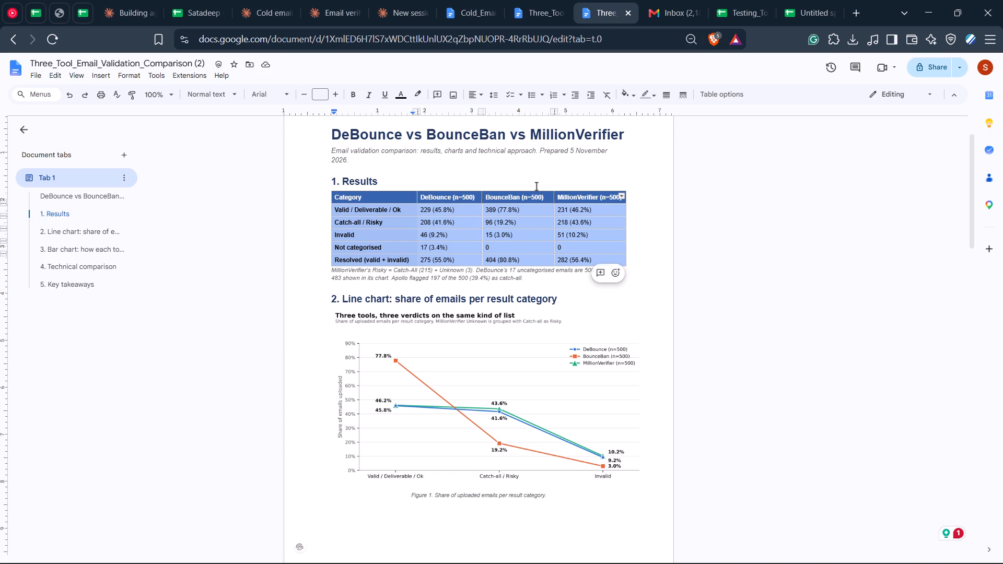
{"action": "left_click", "coordinate": [488, 96]}
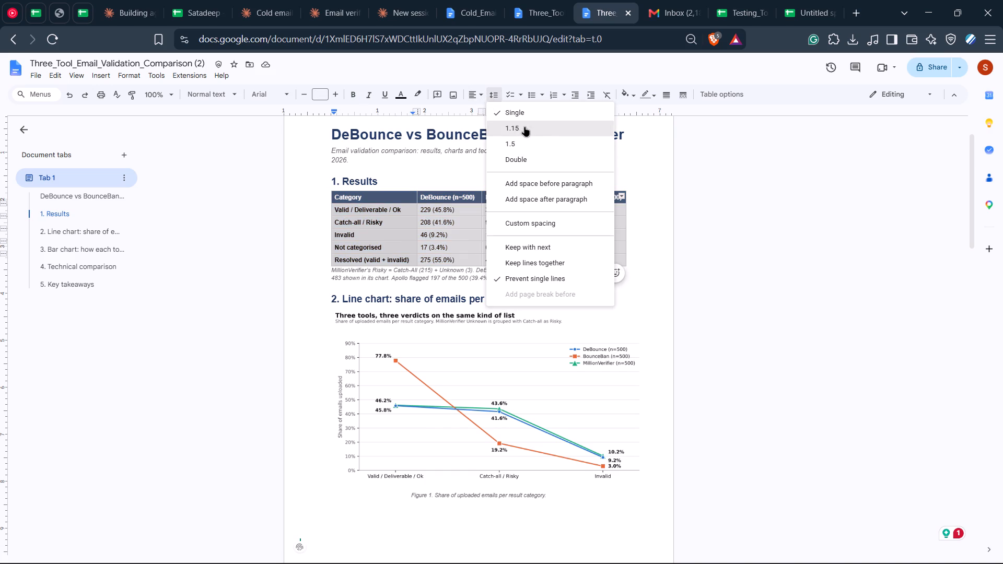
{"action": "left_click", "coordinate": [525, 127]}
{"action": "left_click", "coordinate": [495, 93]}
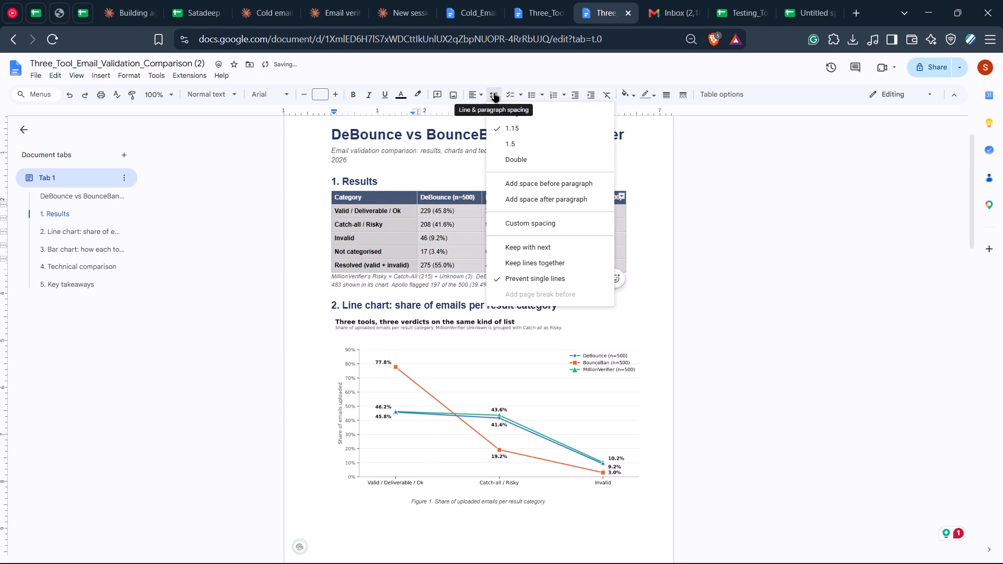
{"action": "left_click", "coordinate": [518, 141]}
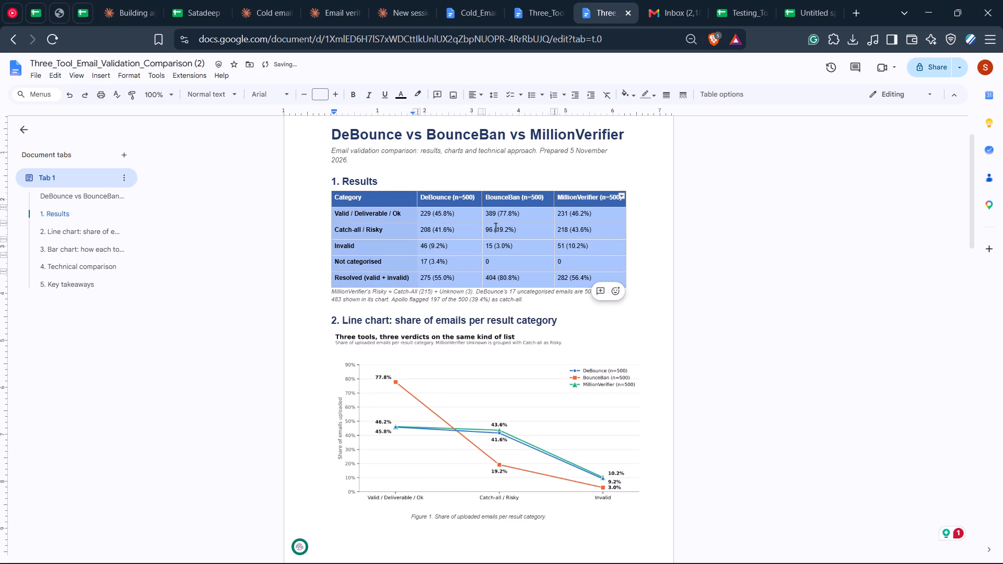
{"action": "left_click", "coordinate": [542, 225]}
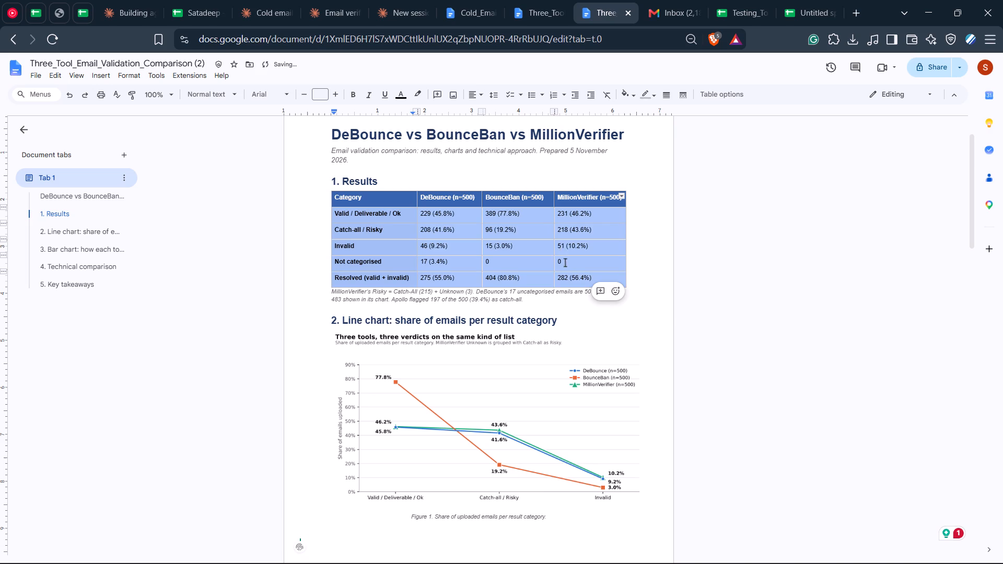
{"action": "left_click", "coordinate": [565, 262]}
{"action": "left_click", "coordinate": [518, 246]}
Centre the text in all cells of the Results table.
{"action": "key", "text": "ctrl+a"}
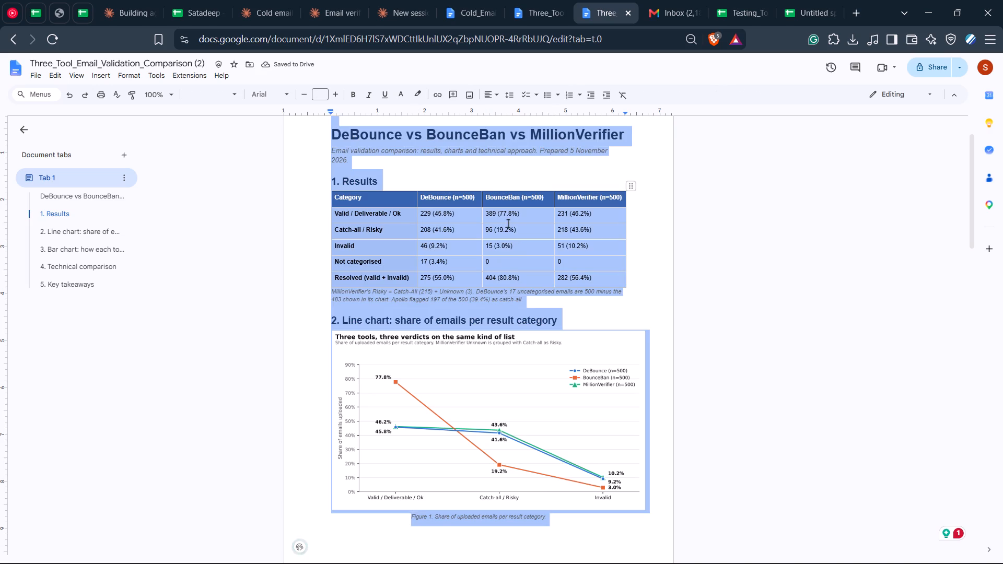
{"action": "left_click", "coordinate": [556, 231]}
{"action": "left_click_drag", "start_coordinate": [598, 276], "coordinate": [354, 203]}
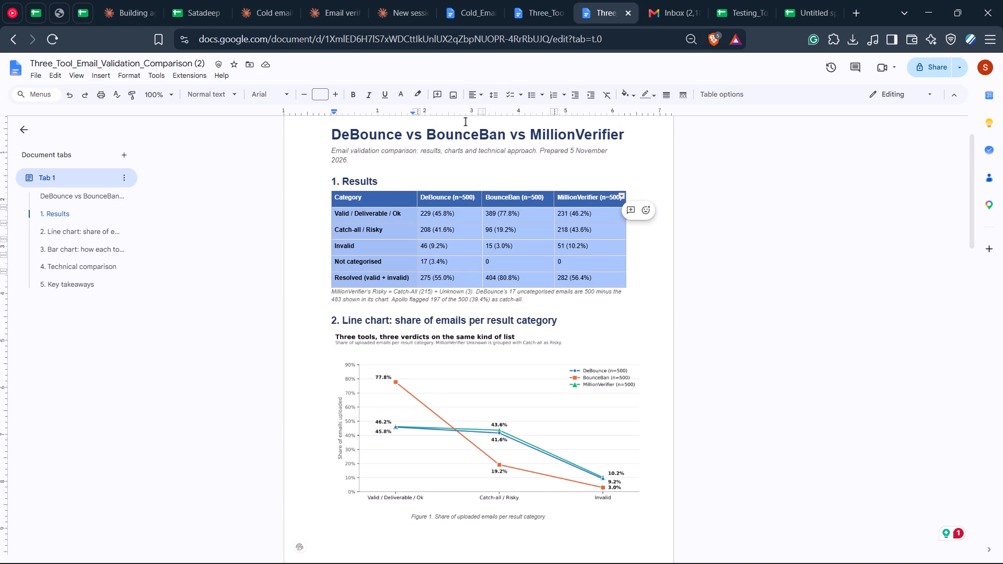
{"action": "left_click", "coordinate": [493, 92]}
{"action": "left_click", "coordinate": [484, 93]}
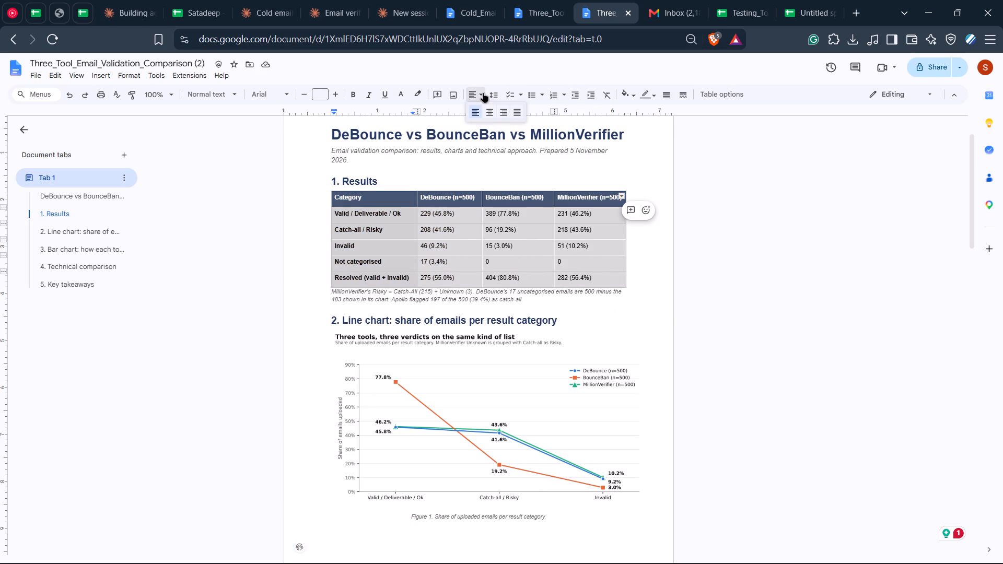
{"action": "left_click", "coordinate": [489, 117]}
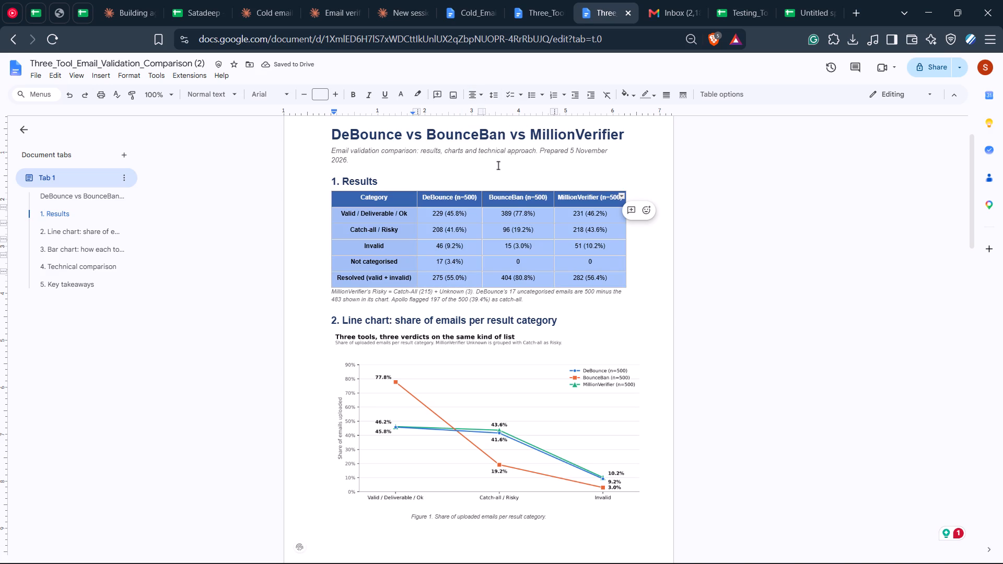
{"action": "left_click", "coordinate": [484, 246]}
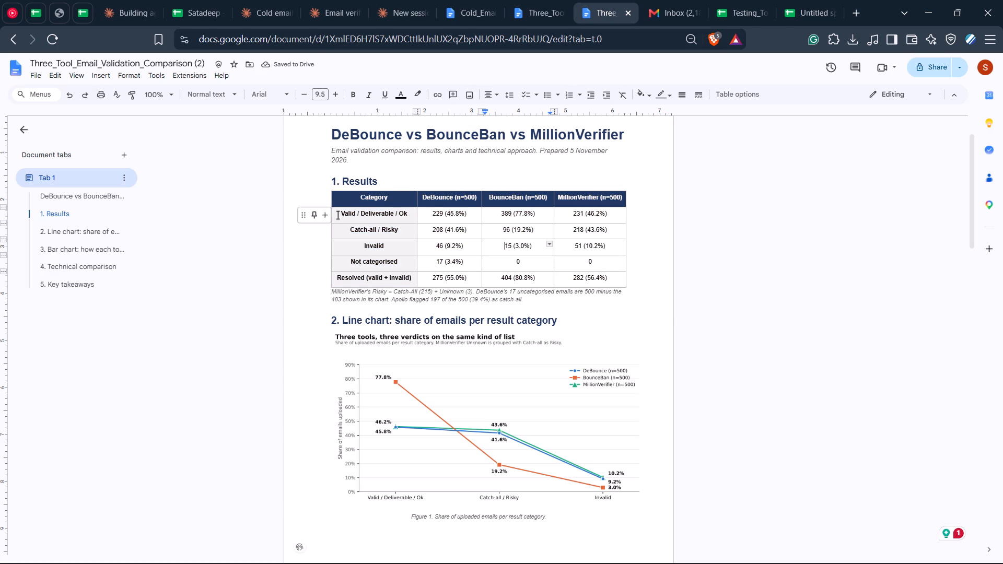
Left-align the category labels in the first column of the Results table, from "Valid / Deliverable / Ok" to "Resolved (valid + invalid)".
{"action": "left_click_drag", "start_coordinate": [337, 214], "coordinate": [405, 280]}
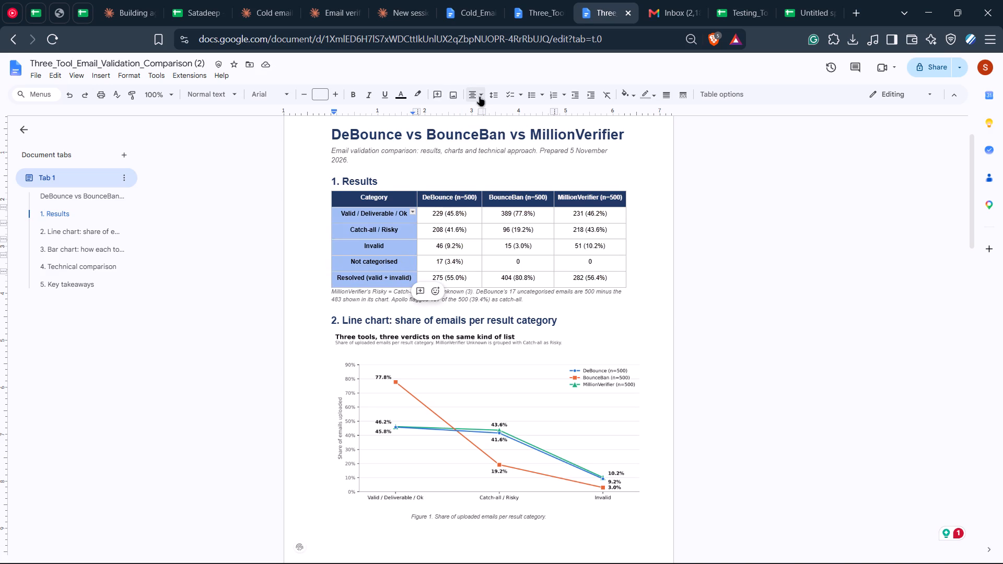
{"action": "left_click", "coordinate": [480, 97]}
{"action": "left_click", "coordinate": [479, 111]}
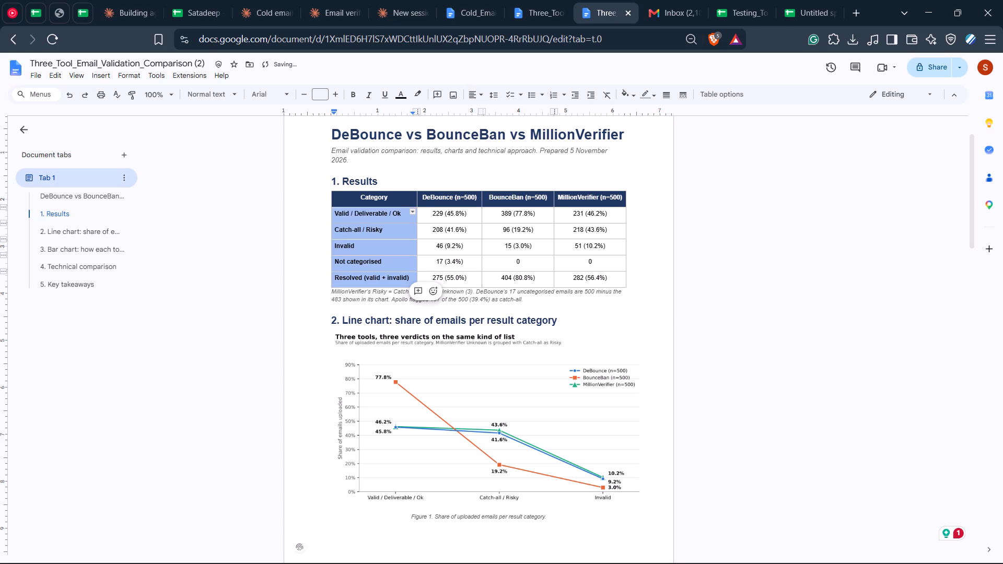
{"action": "left_click", "coordinate": [481, 269]}
{"action": "left_click", "coordinate": [600, 312]}
{"action": "left_click", "coordinate": [531, 308]}
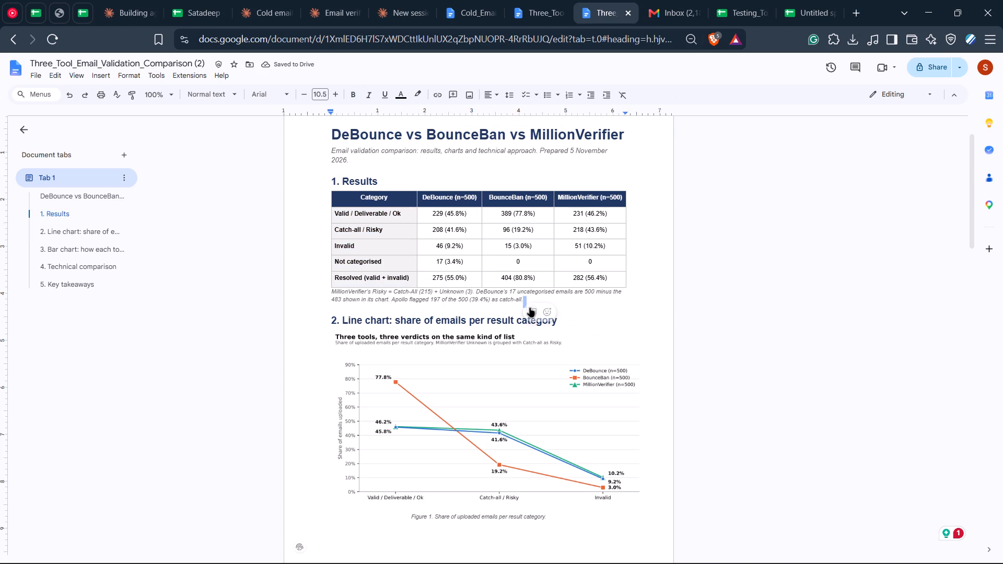
Review the layout of the line chart, the section 3 bar chart, the Technical comparison table and the Key takeaways.
{"action": "scroll", "coordinate": [530, 308], "scroll_direction": "down", "scroll_amount": 2}
{"action": "left_click", "coordinate": [537, 342]}
{"action": "left_click", "coordinate": [561, 442]}
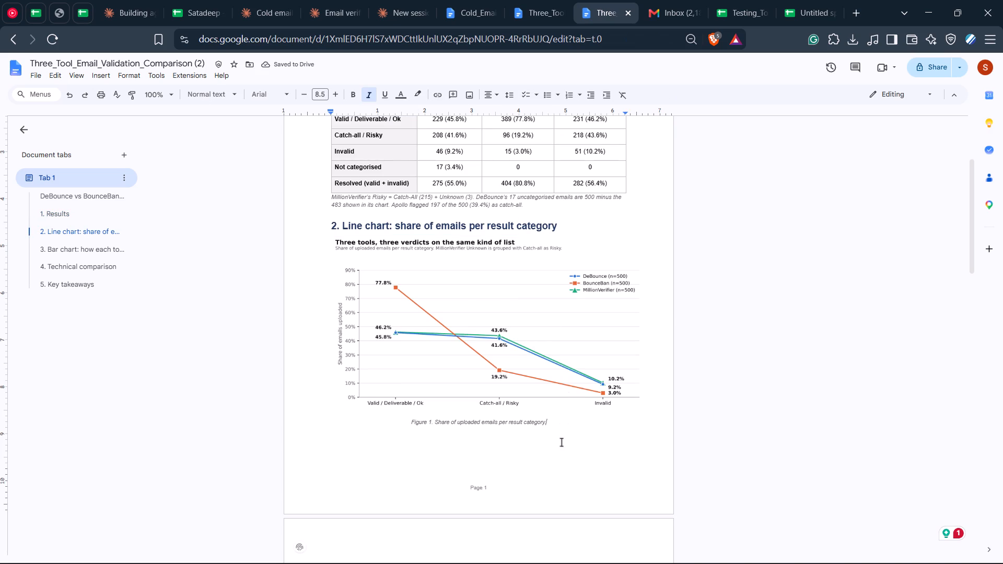
{"action": "scroll", "coordinate": [555, 436], "scroll_direction": "down", "scroll_amount": 4}
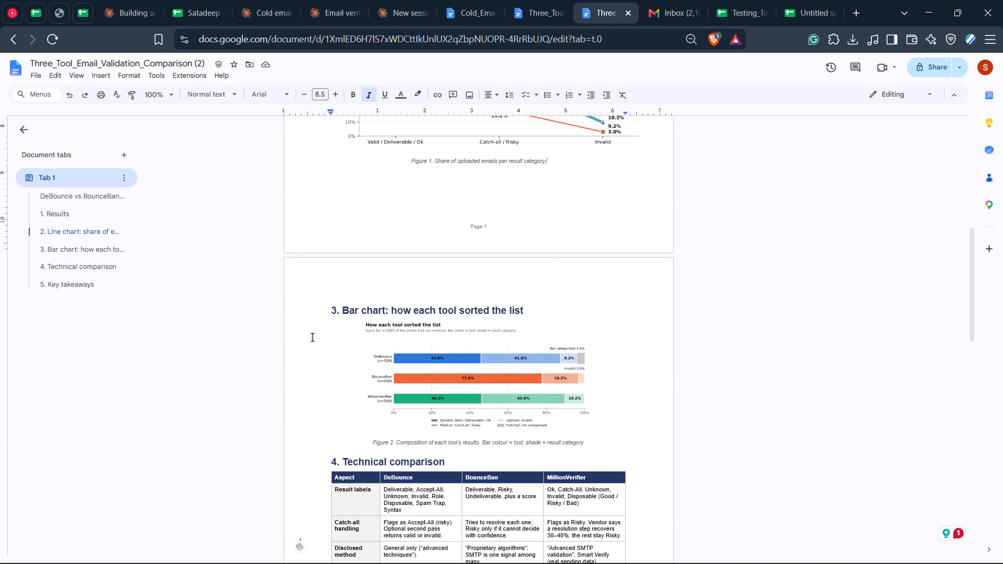
{"action": "scroll", "coordinate": [335, 327], "scroll_direction": "down", "scroll_amount": 3}
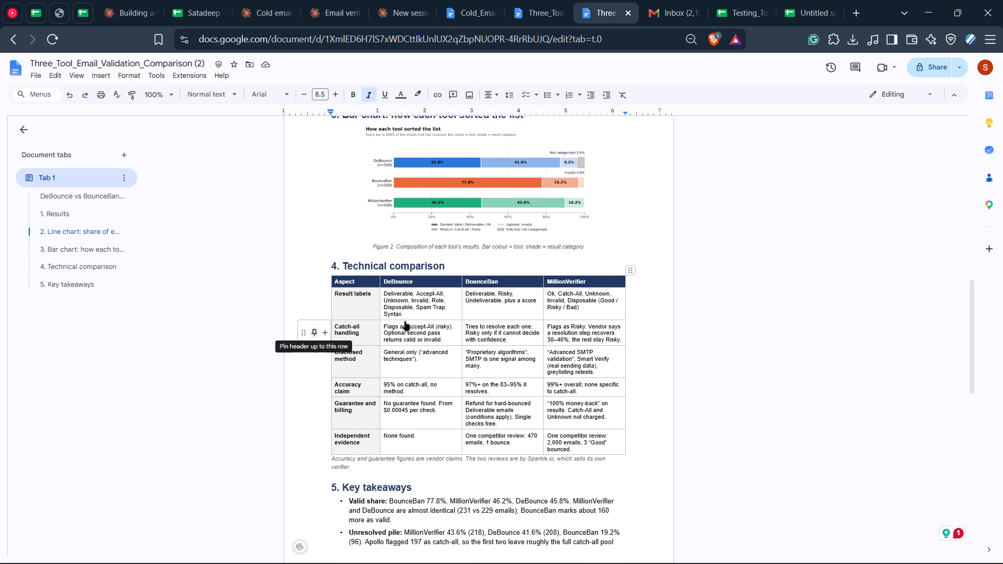
{"action": "left_click", "coordinate": [482, 207]}
{"action": "scroll", "coordinate": [535, 229], "scroll_direction": "up", "scroll_amount": 1}
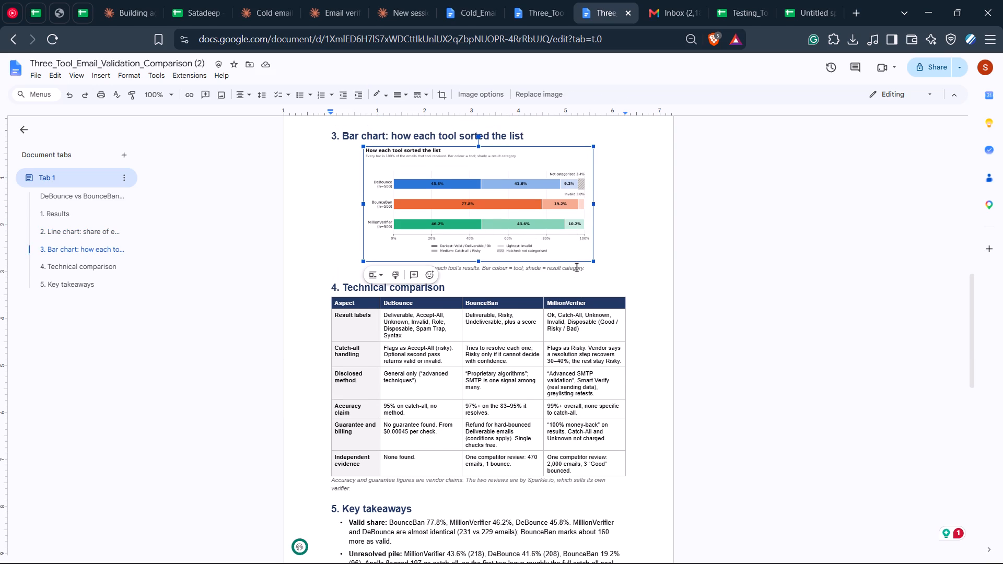
{"action": "left_click", "coordinate": [576, 264]}
{"action": "left_click", "coordinate": [587, 272]}
{"action": "scroll", "coordinate": [417, 227], "scroll_direction": "down", "scroll_amount": 5}
{"action": "scroll", "coordinate": [430, 231], "scroll_direction": "up", "scroll_amount": 8}
{"action": "scroll", "coordinate": [430, 231], "scroll_direction": "down", "scroll_amount": 3}
{"action": "scroll", "coordinate": [425, 228], "scroll_direction": "up", "scroll_amount": 1}
{"action": "scroll", "coordinate": [421, 229], "scroll_direction": "down", "scroll_amount": 4}
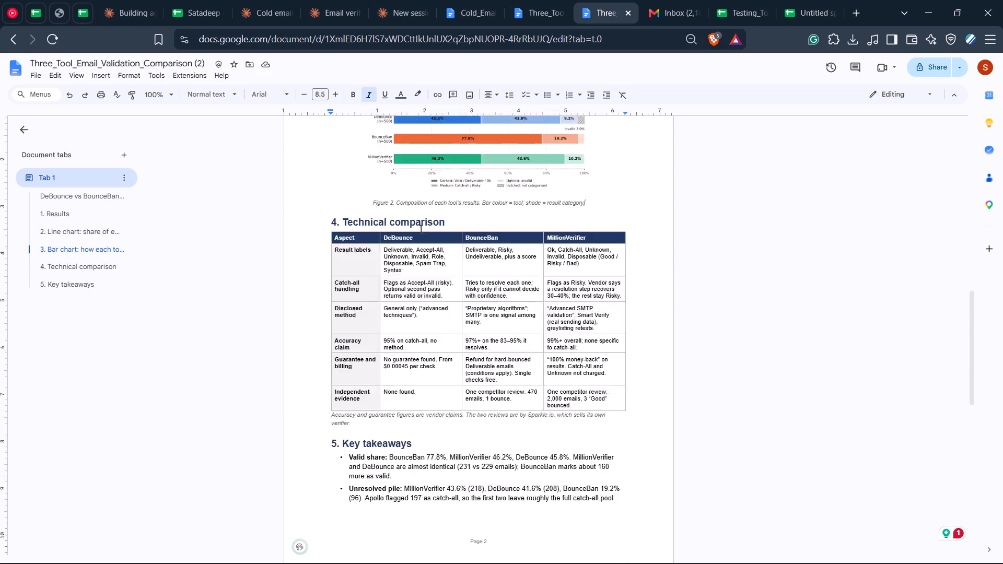
{"action": "scroll", "coordinate": [420, 228], "scroll_direction": "down", "scroll_amount": 3}
{"action": "scroll", "coordinate": [420, 228], "scroll_direction": "up", "scroll_amount": 7}
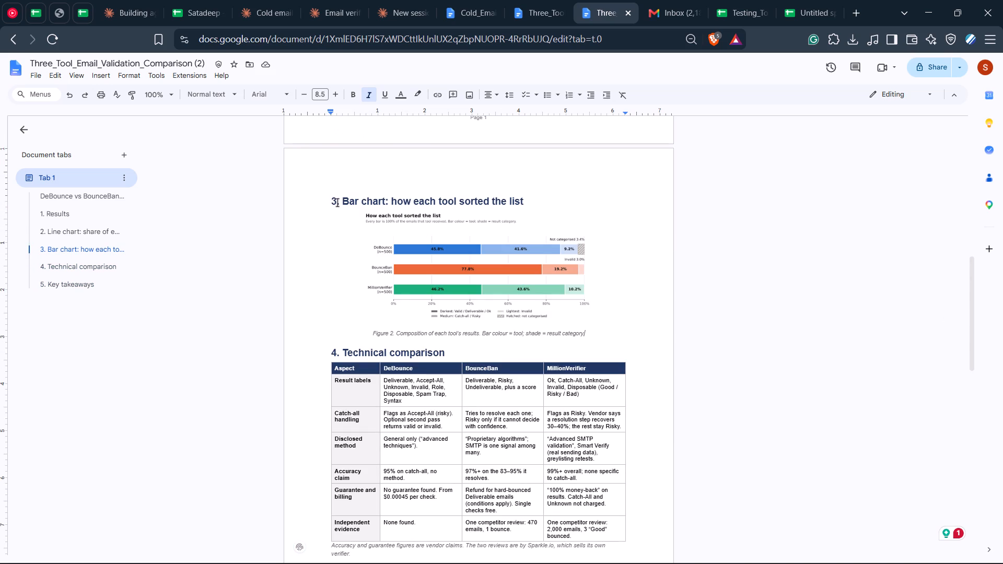
{"action": "left_click", "coordinate": [336, 201]}
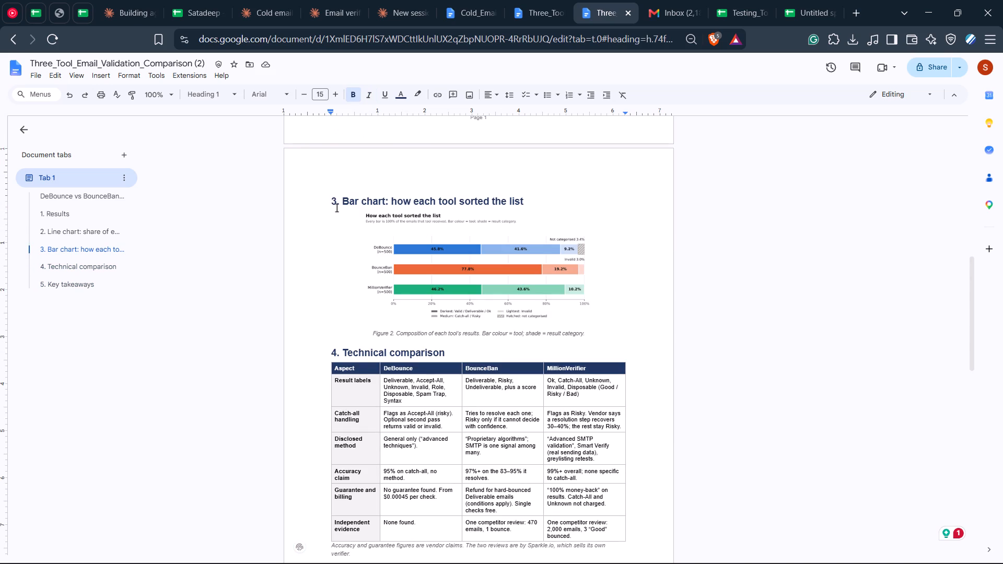
Delete the entire bar chart section: the heading "3. Bar chart: how each tool sorted the list", the chart image and its Figure 2 caption.
{"action": "left_click_drag", "start_coordinate": [332, 201], "coordinate": [563, 326]}
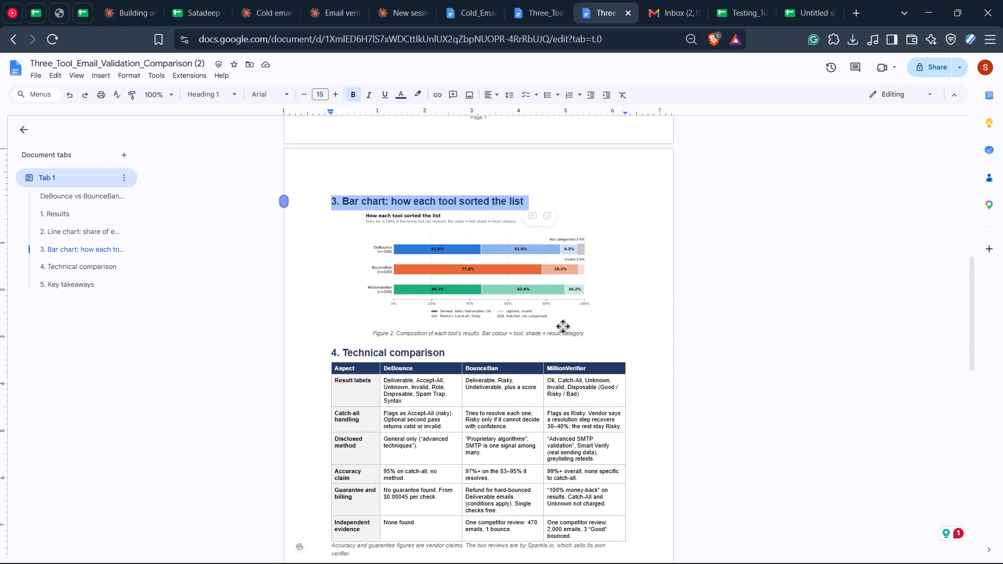
{"action": "key", "text": "Delete"}
{"action": "left_click", "coordinate": [492, 281]}
{"action": "key", "text": "Delete"}
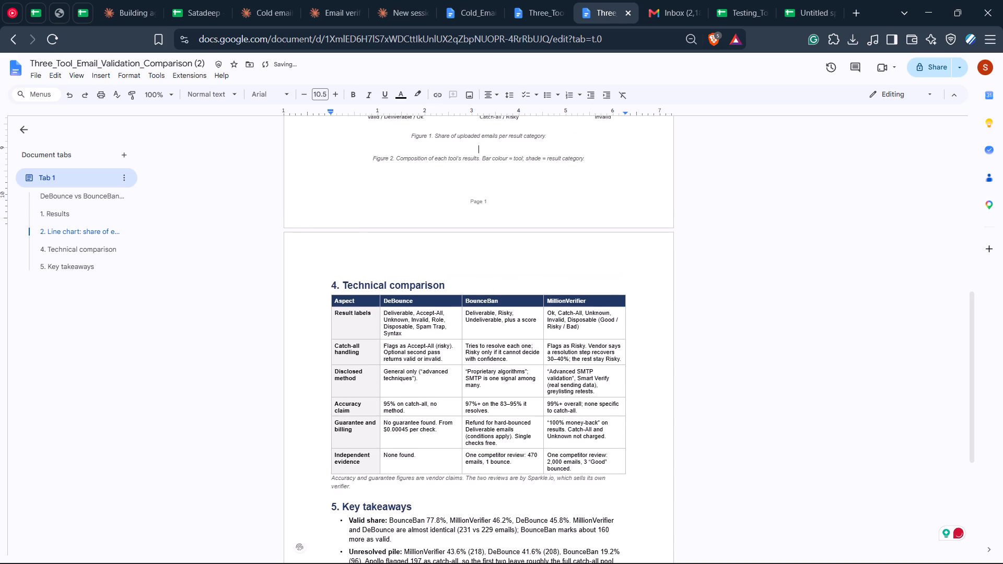
{"action": "scroll", "coordinate": [489, 271], "scroll_direction": "up", "scroll_amount": 1}
{"action": "left_click_drag", "start_coordinate": [612, 221], "coordinate": [401, 233]}
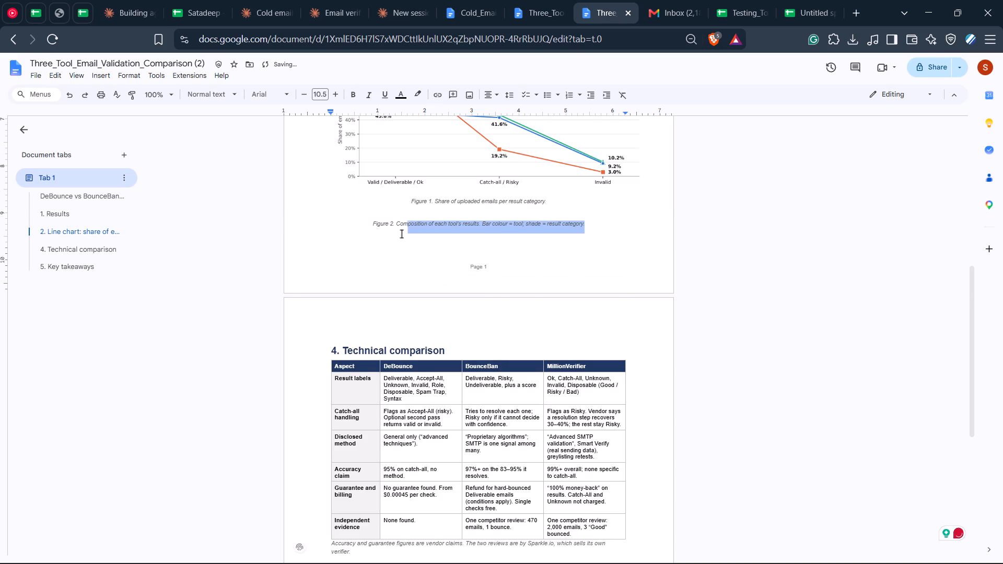
{"action": "left_click_drag", "start_coordinate": [401, 233], "coordinate": [369, 232]}
{"action": "key", "text": "Delete"}
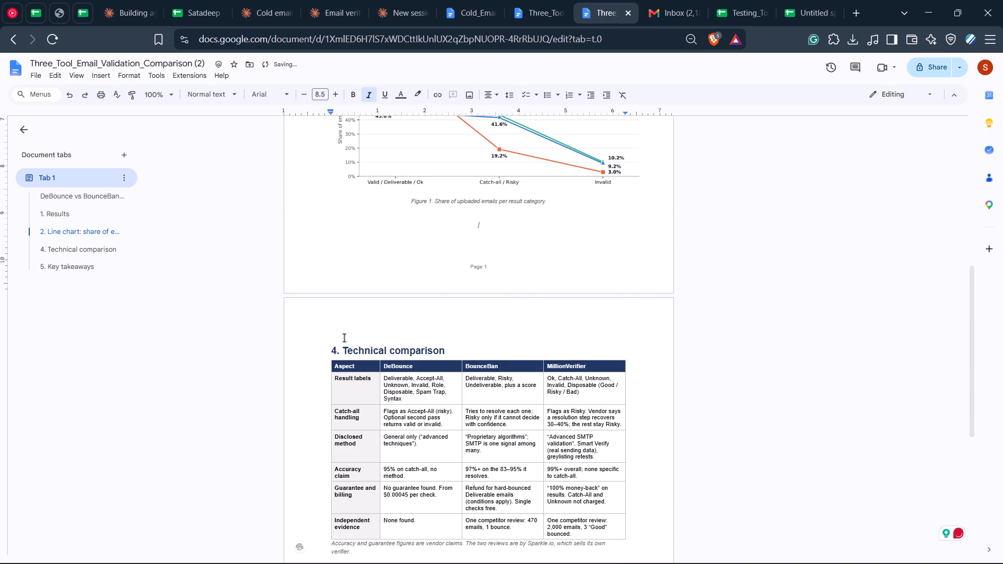
Renumber the remaining section headings as "3. Technical comparison" and "4. Key takeaways".
{"action": "left_click", "coordinate": [338, 354]}
{"action": "key", "text": "Left"}
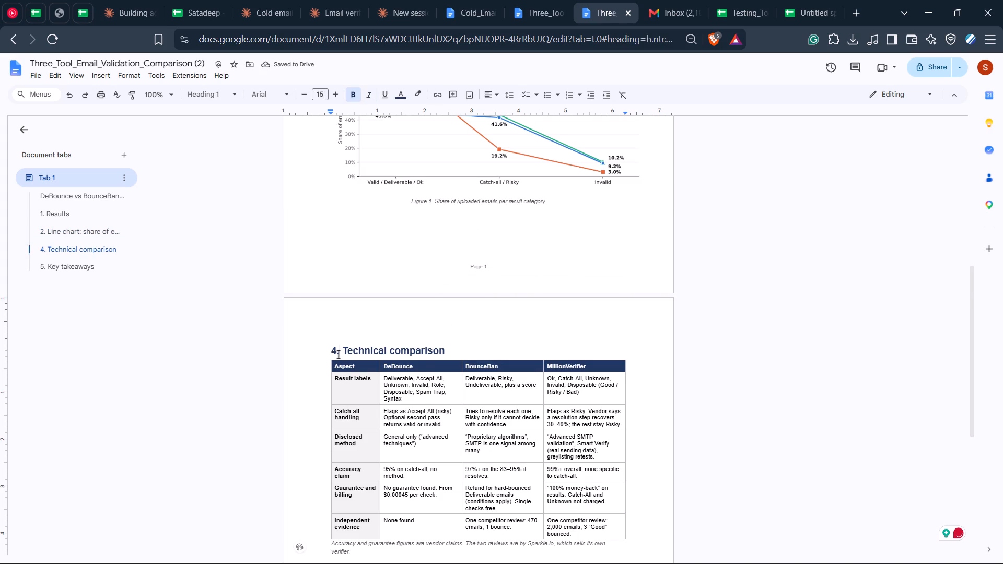
{"action": "key", "text": "BackSpace"}
{"action": "key", "text": "3"}
{"action": "scroll", "coordinate": [337, 354], "scroll_direction": "down", "scroll_amount": 6}
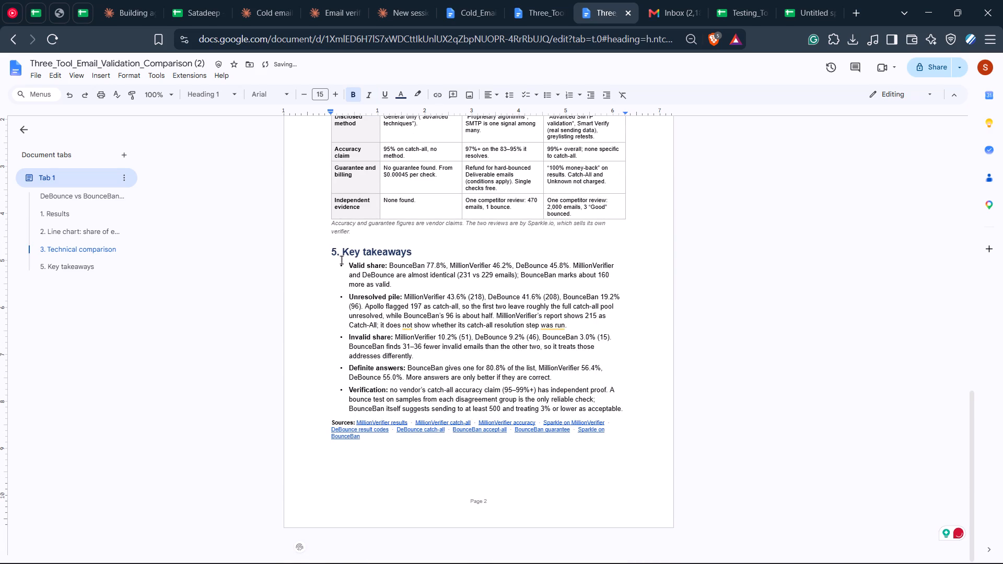
{"action": "left_click", "coordinate": [339, 256]}
{"action": "key", "text": "Left"}
{"action": "key", "text": "BackSpace"}
{"action": "key", "text": "4"}
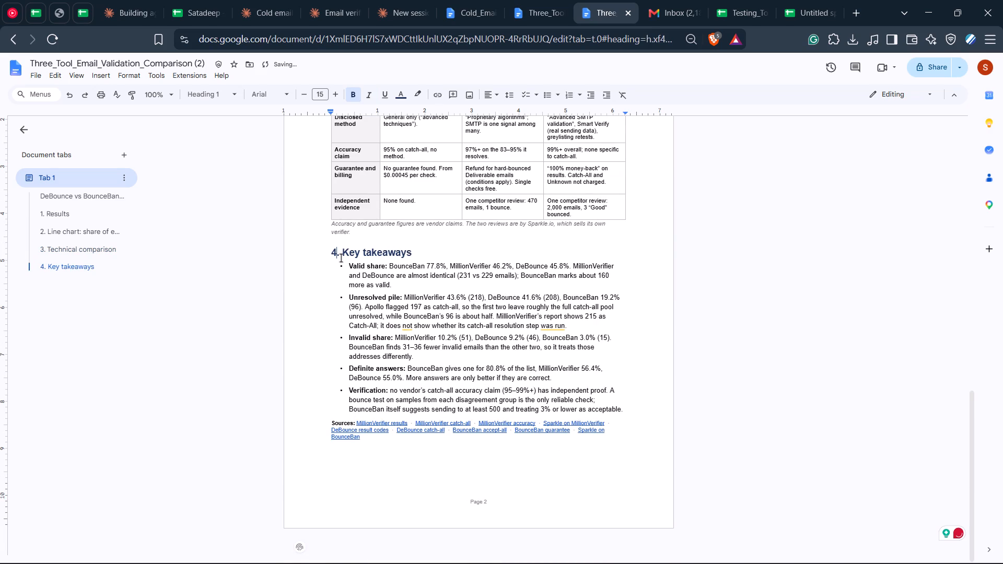
{"action": "left_click", "coordinate": [436, 347]}
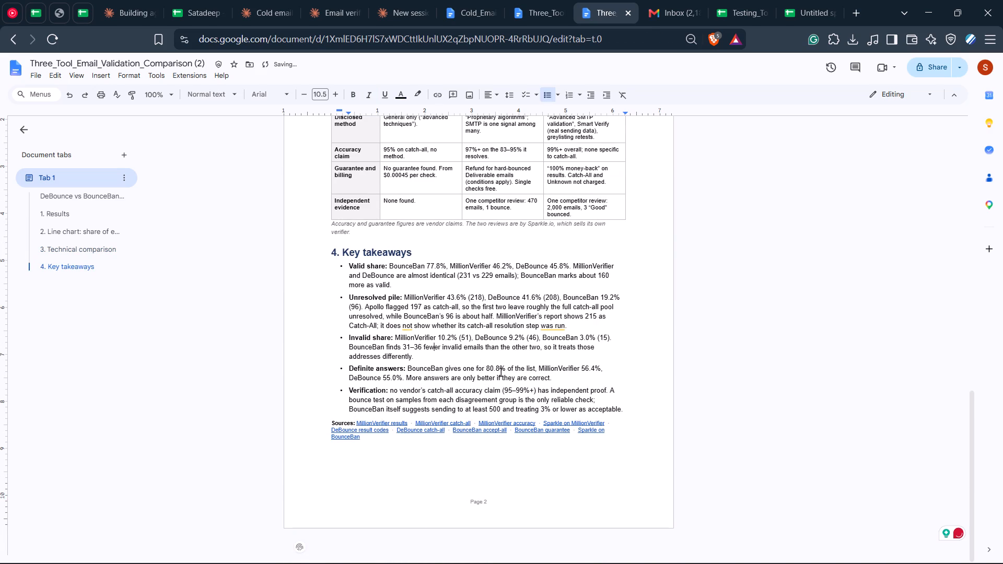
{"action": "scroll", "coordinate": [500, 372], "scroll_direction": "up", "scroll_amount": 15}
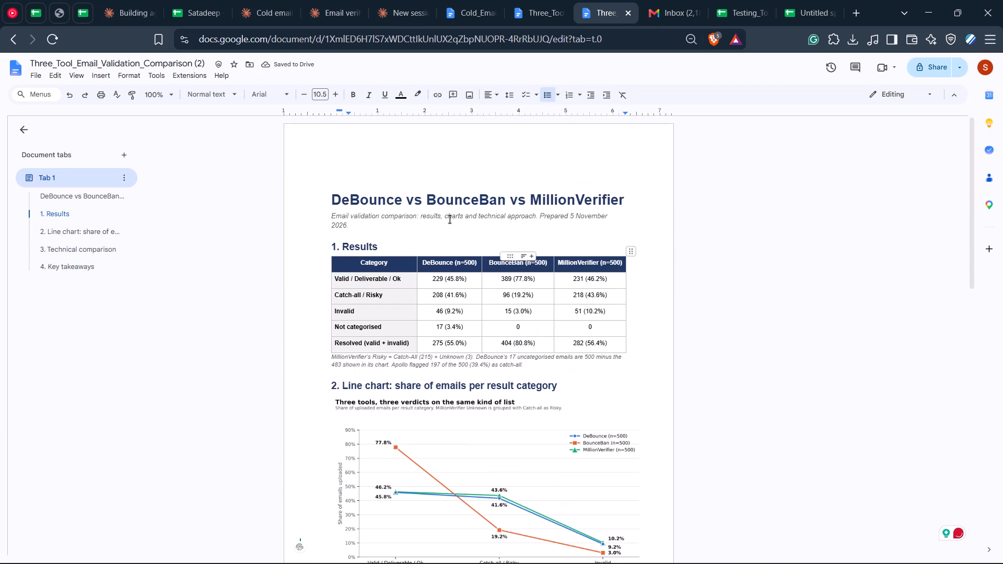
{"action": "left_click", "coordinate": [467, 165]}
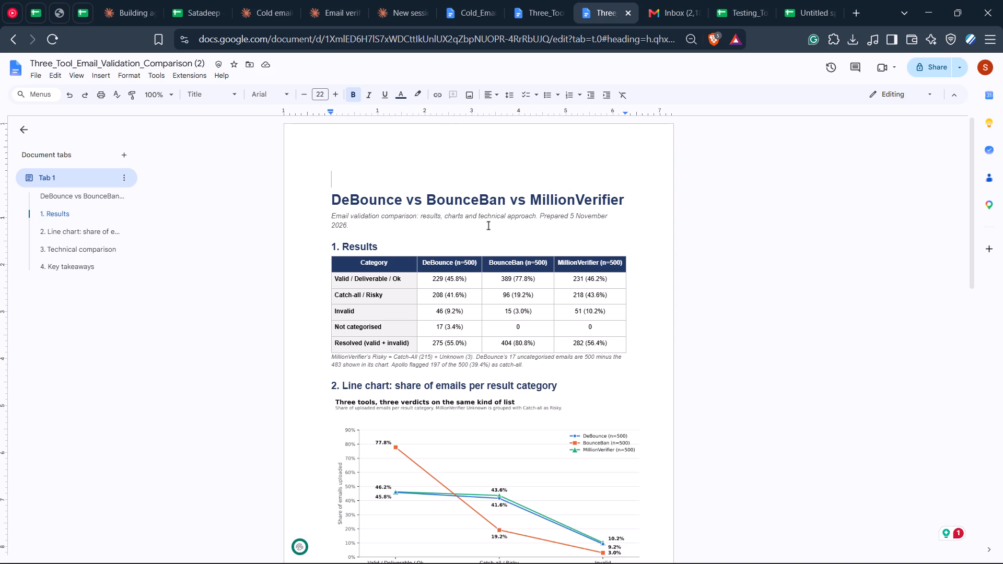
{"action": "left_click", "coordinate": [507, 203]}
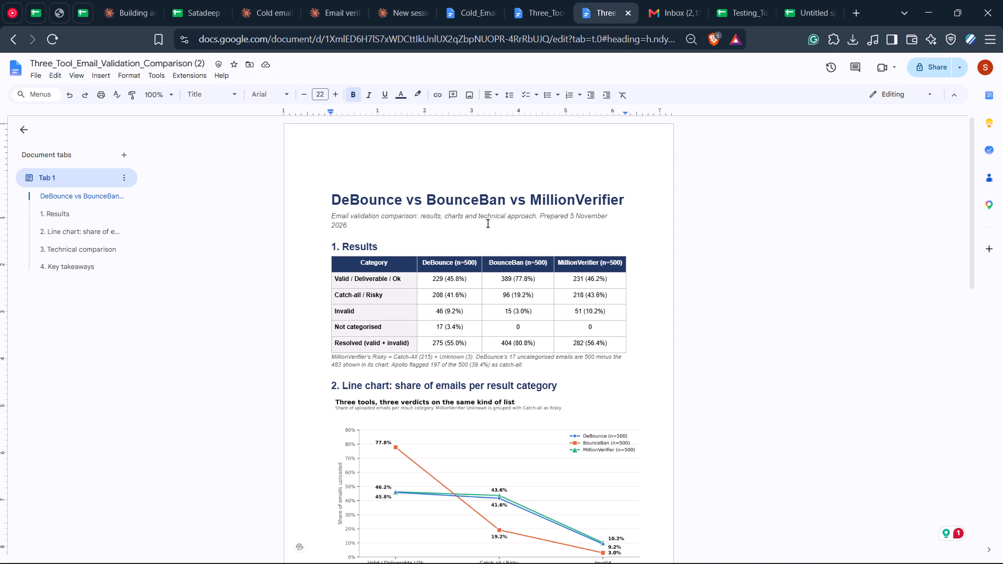